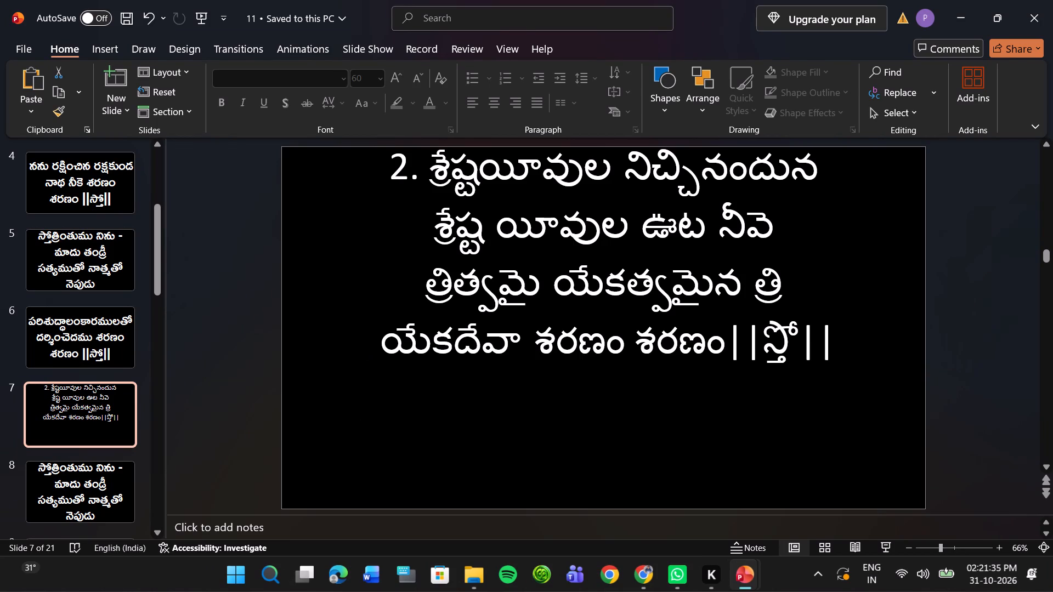
Change the font of the whole verse 2 text on slide 7 to Ramabhadra.
drag(397, 169, 796, 366)
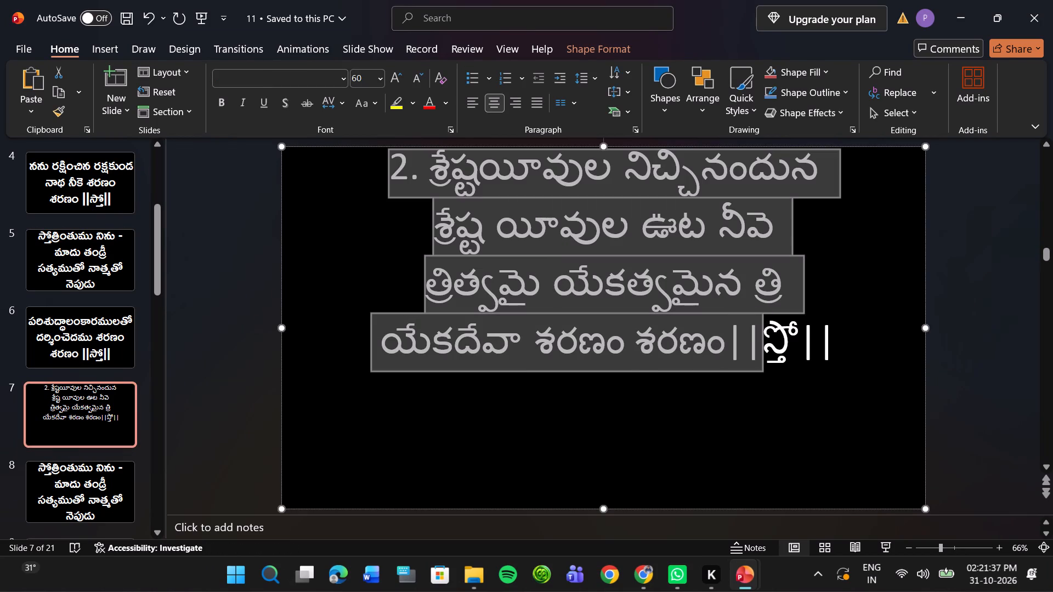
drag(796, 366, 806, 362)
drag(810, 362, 818, 361)
drag(392, 167, 830, 363)
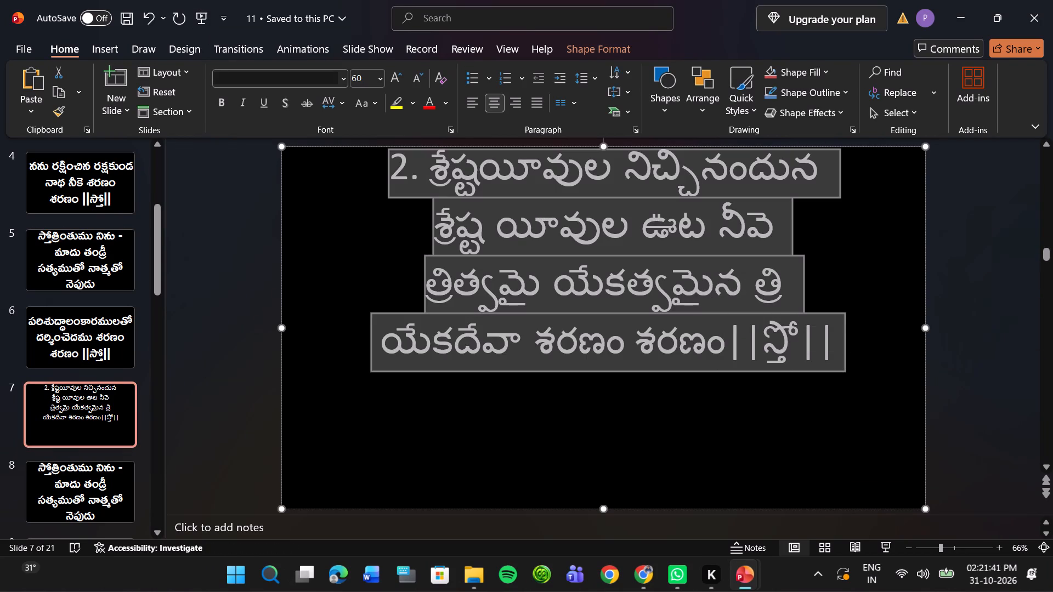
click(254, 83)
text(ram)
key(Return)
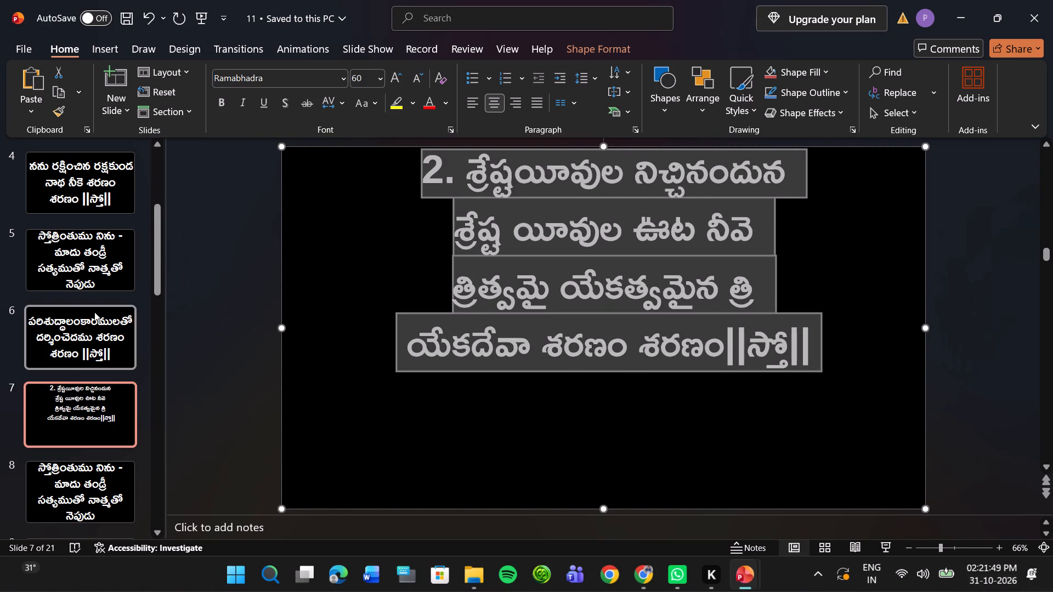
Copy slide 7 and paste the copy directly after it, using the destination theme.
scroll(94, 312, up, 2)
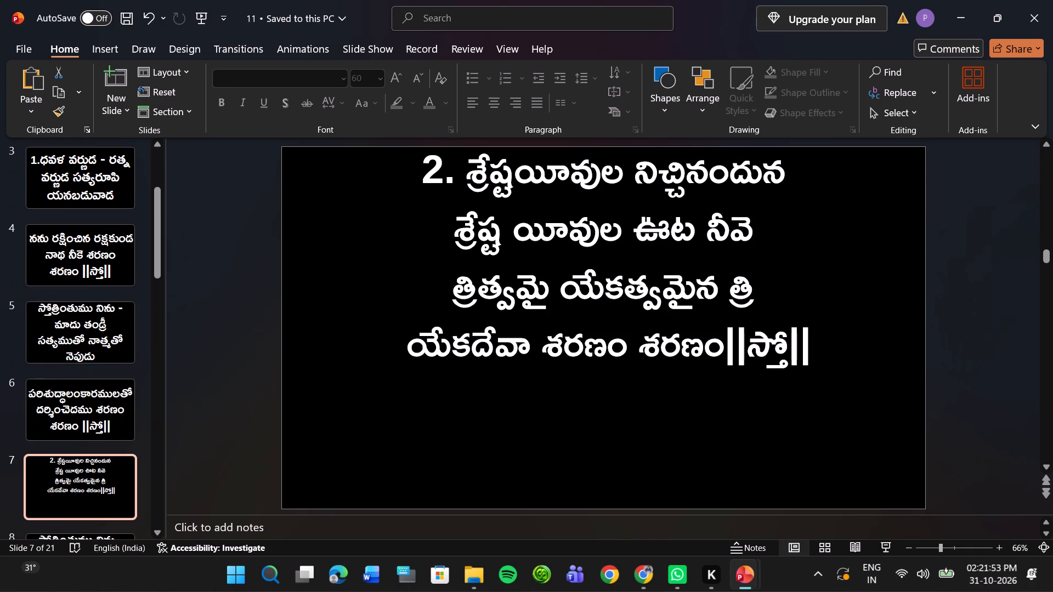
scroll(121, 468, down, 1)
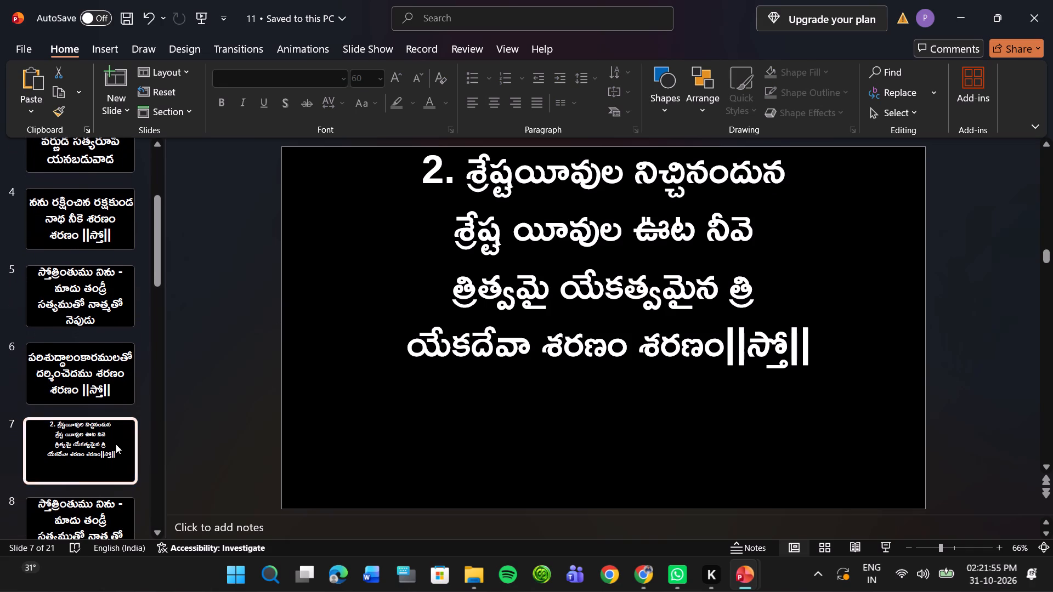
scroll(112, 444, down, 1)
right_click(93, 426)
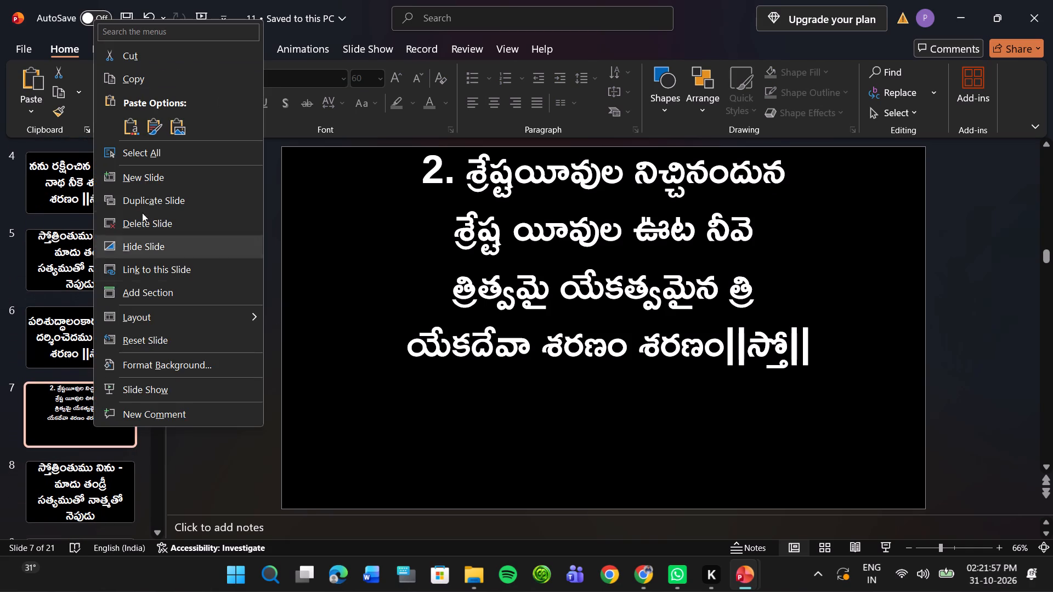
click(152, 76)
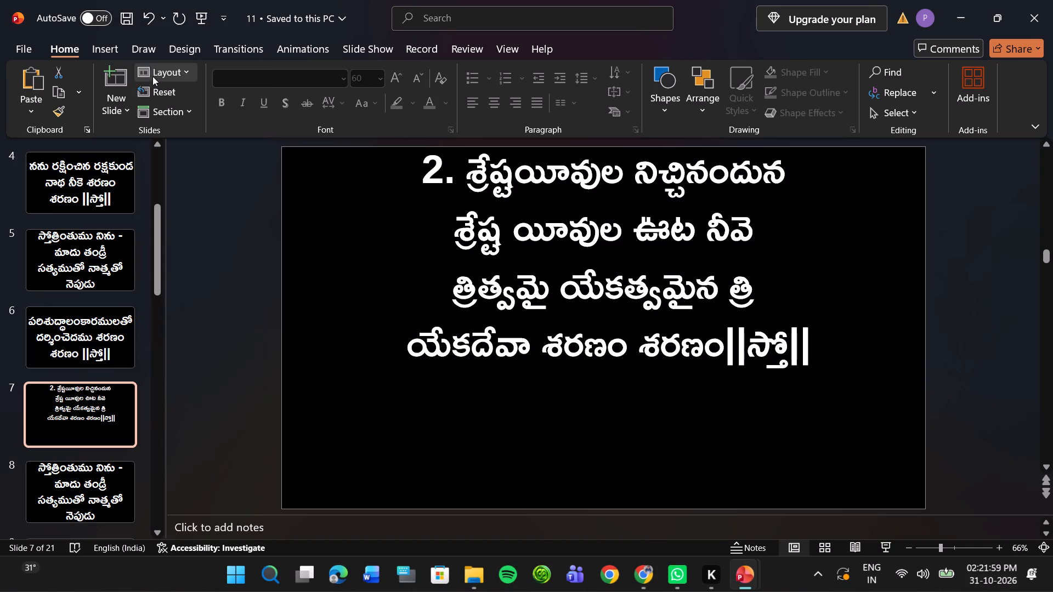
right_click(71, 408)
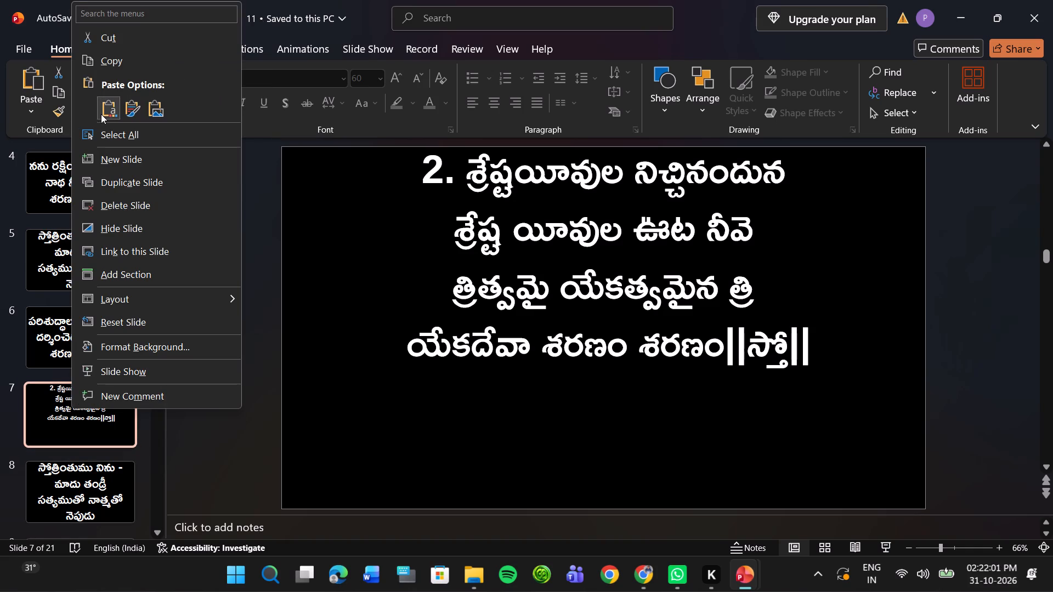
click(101, 113)
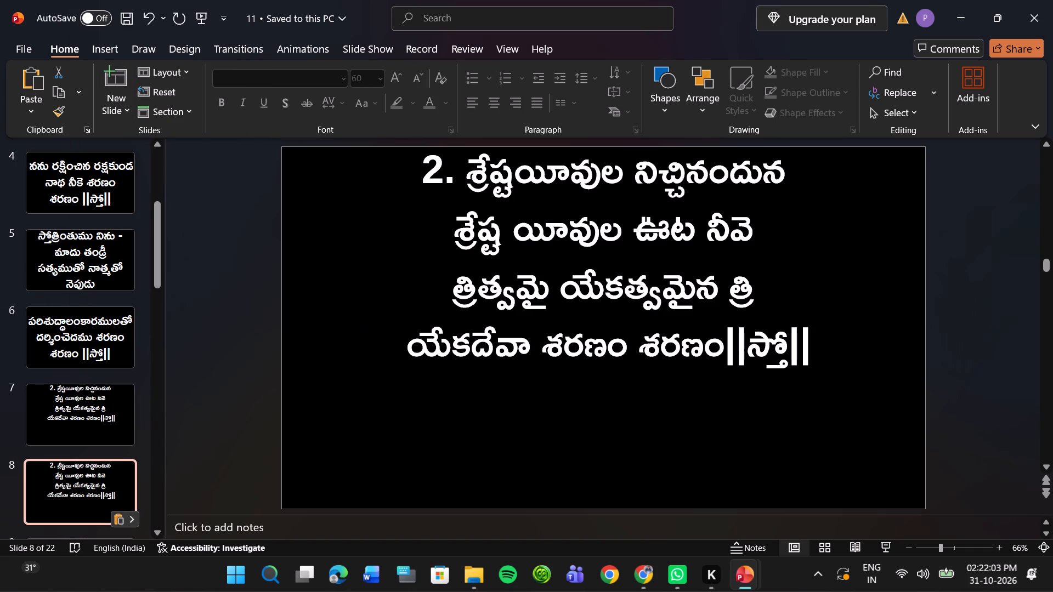
On slide 7, delete the last two verse lines with the trailing space, and the space after "2.".
click(85, 424)
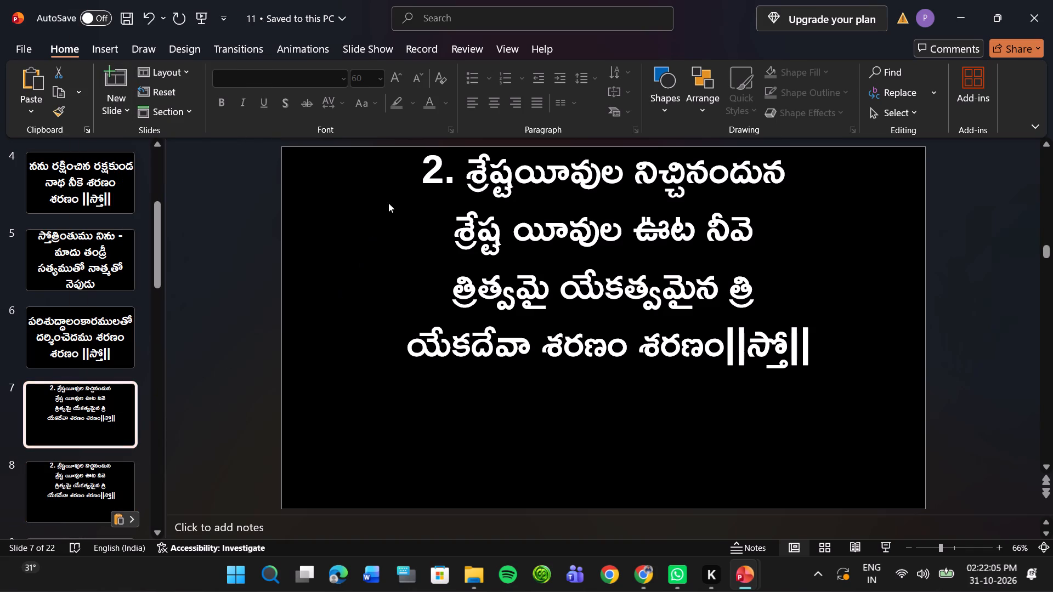
drag(447, 289, 771, 392)
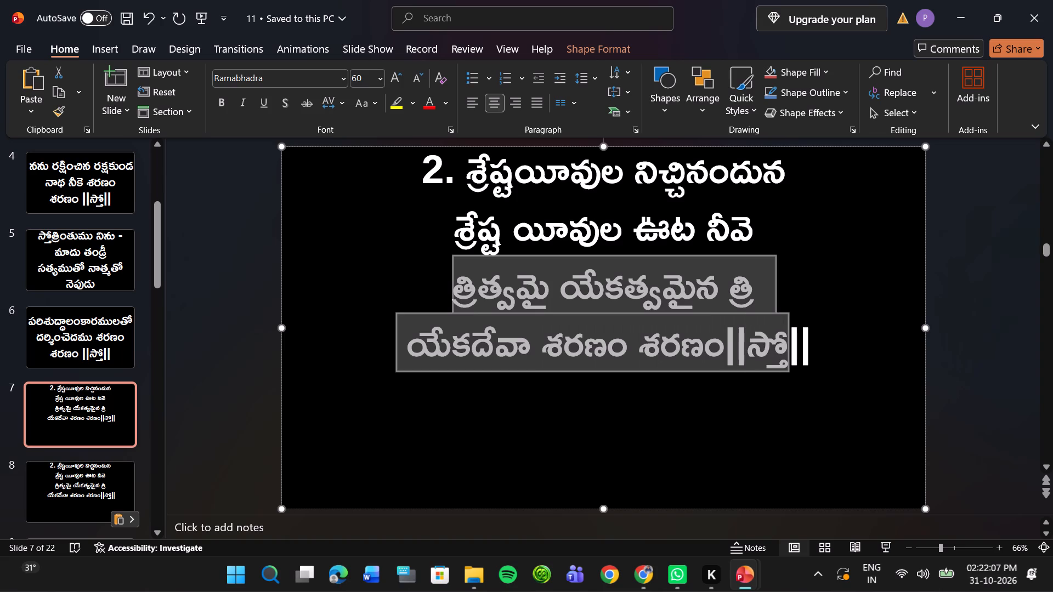
drag(771, 392, 796, 391)
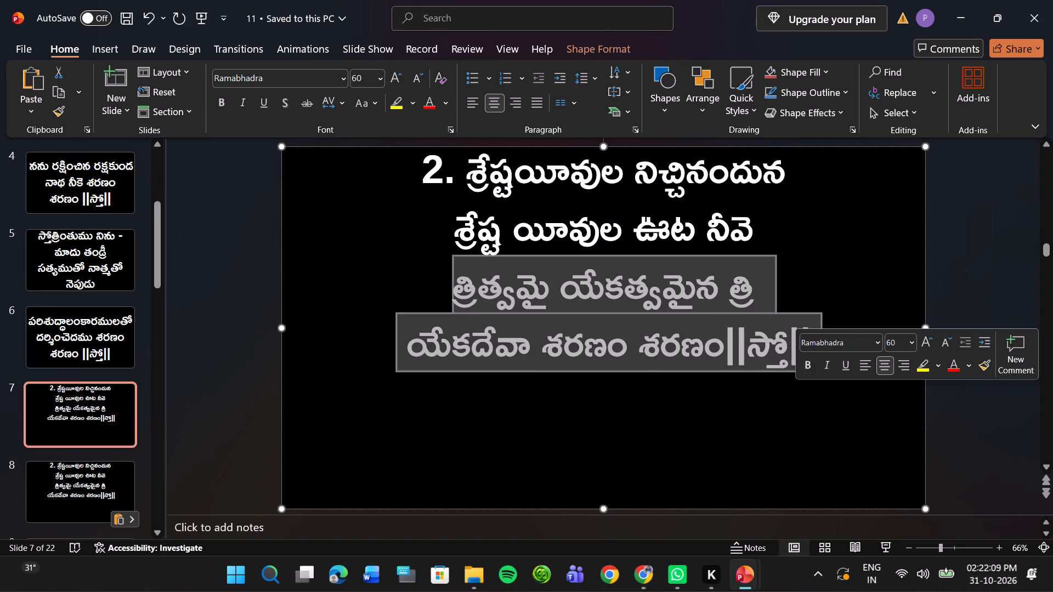
key(BackSpace)
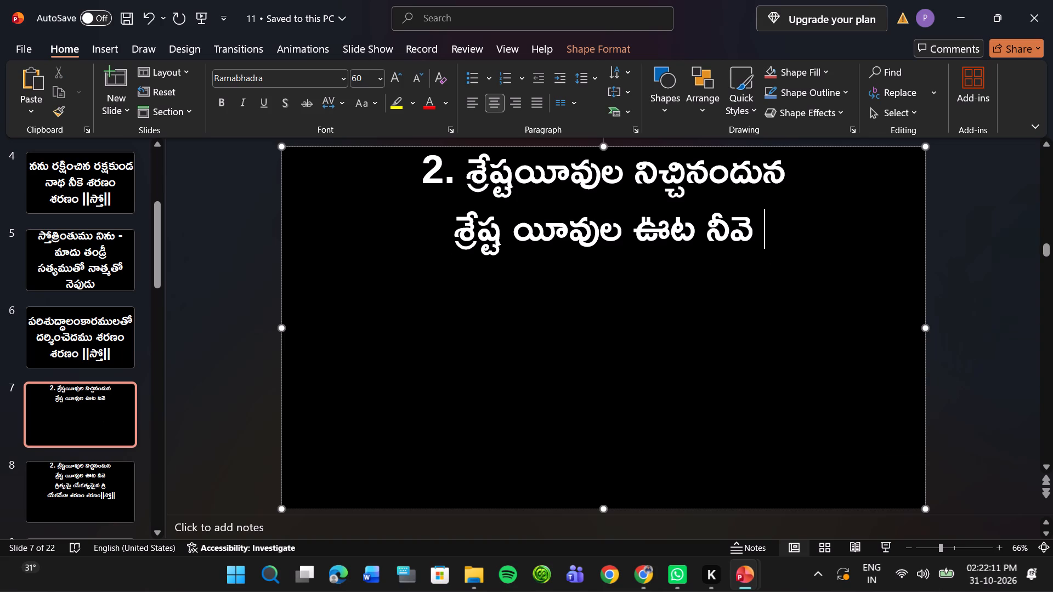
key(BackSpace)
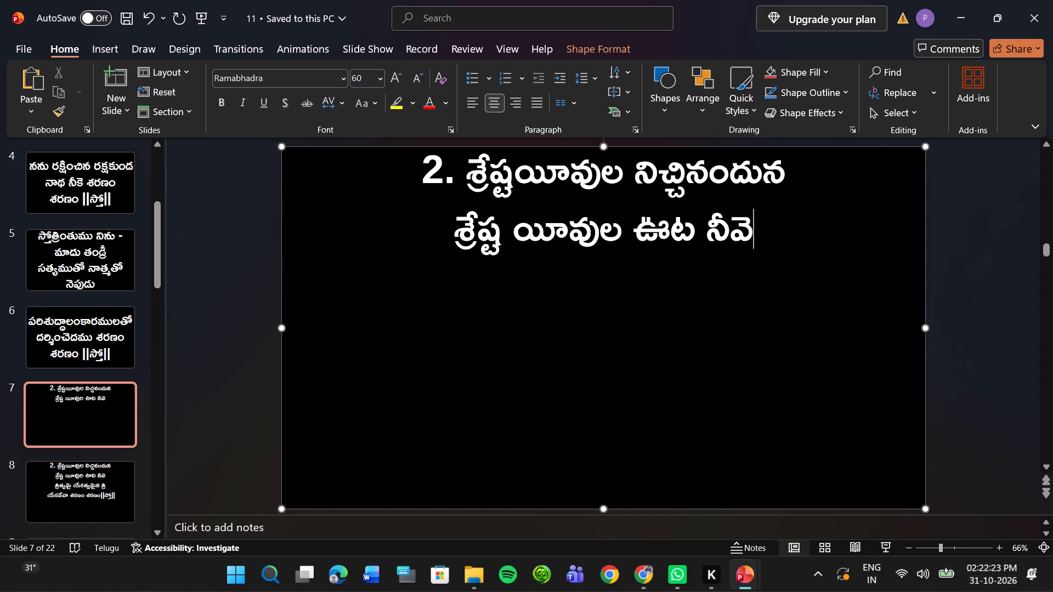
click(467, 170)
key(BackSpace)
Align the two remaining verse lines on slide 7 vertically to the middle of their text box.
drag(420, 172, 752, 289)
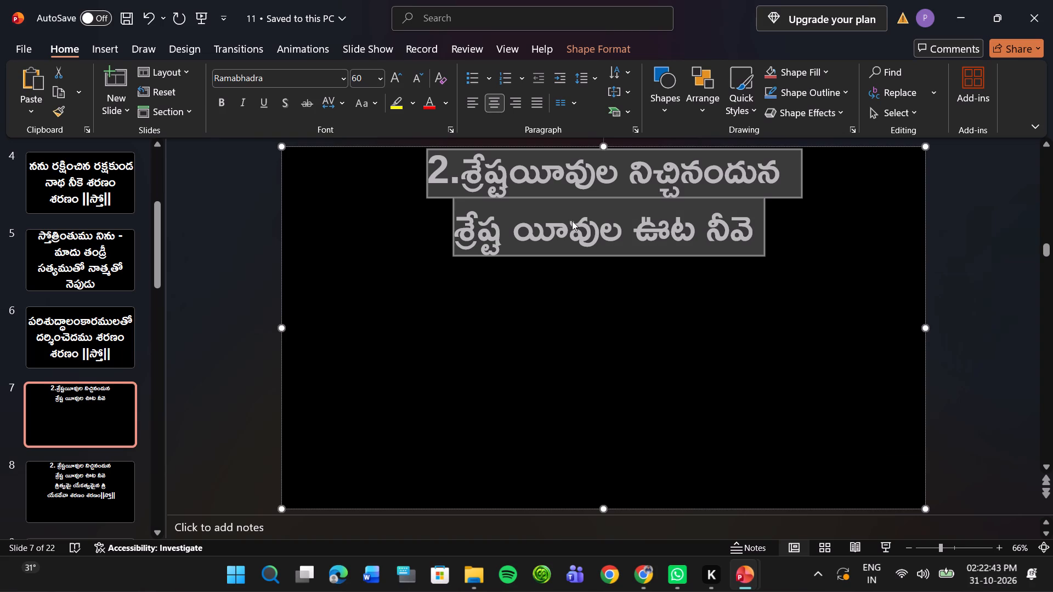
click(620, 93)
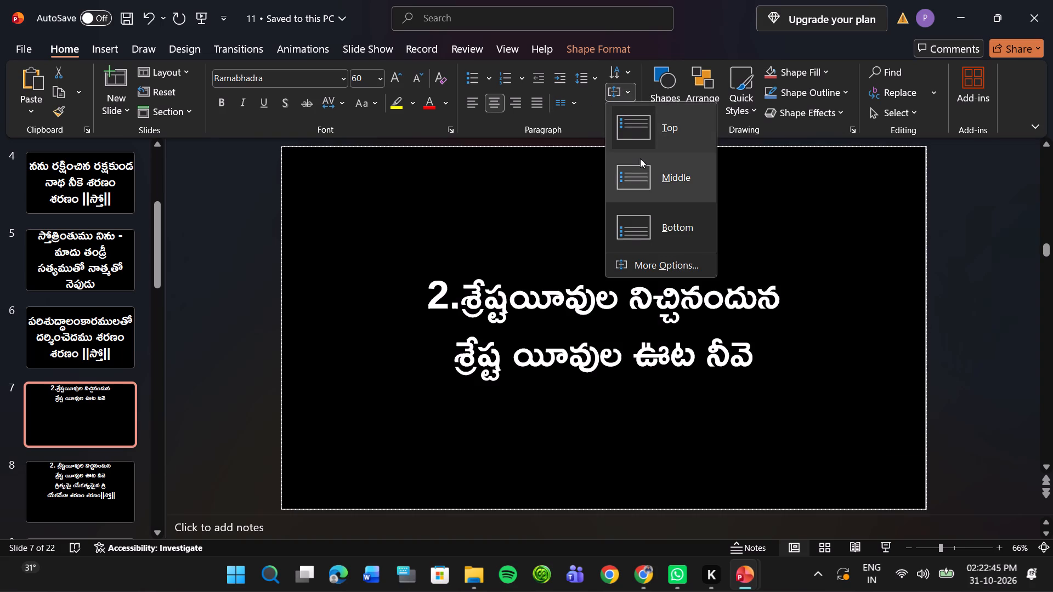
click(640, 158)
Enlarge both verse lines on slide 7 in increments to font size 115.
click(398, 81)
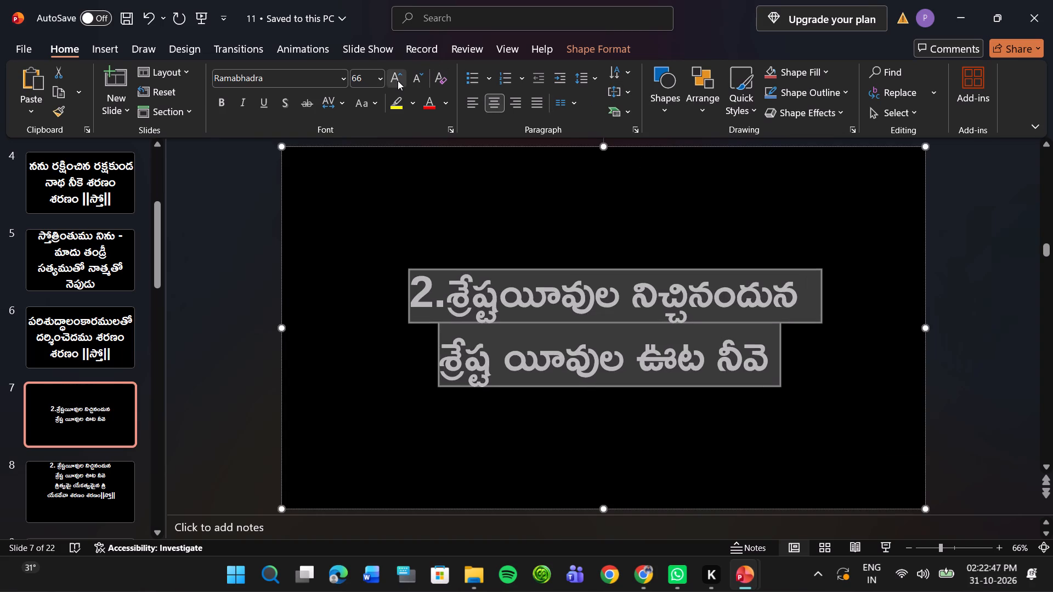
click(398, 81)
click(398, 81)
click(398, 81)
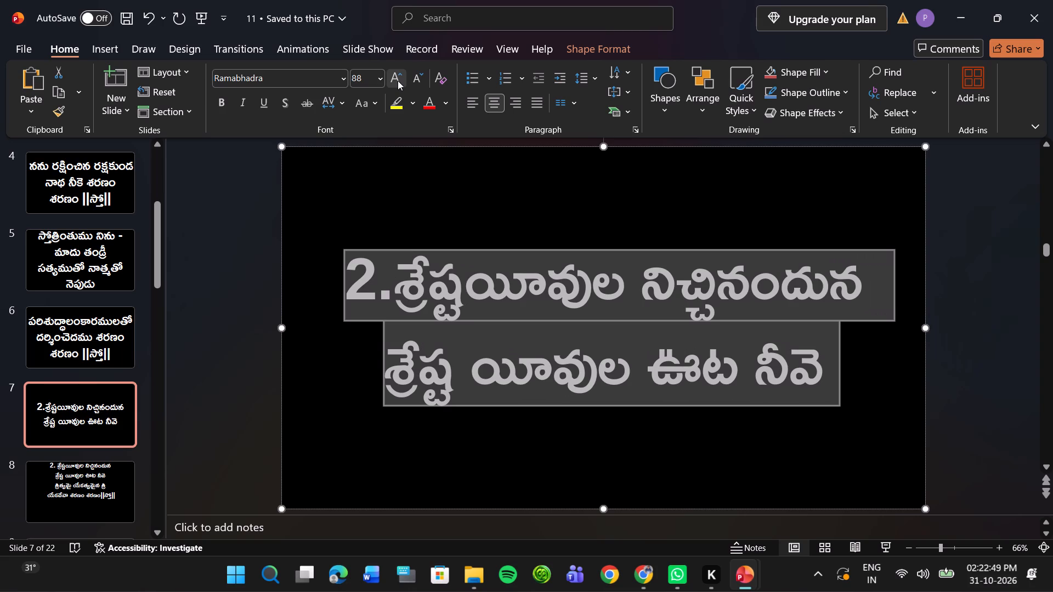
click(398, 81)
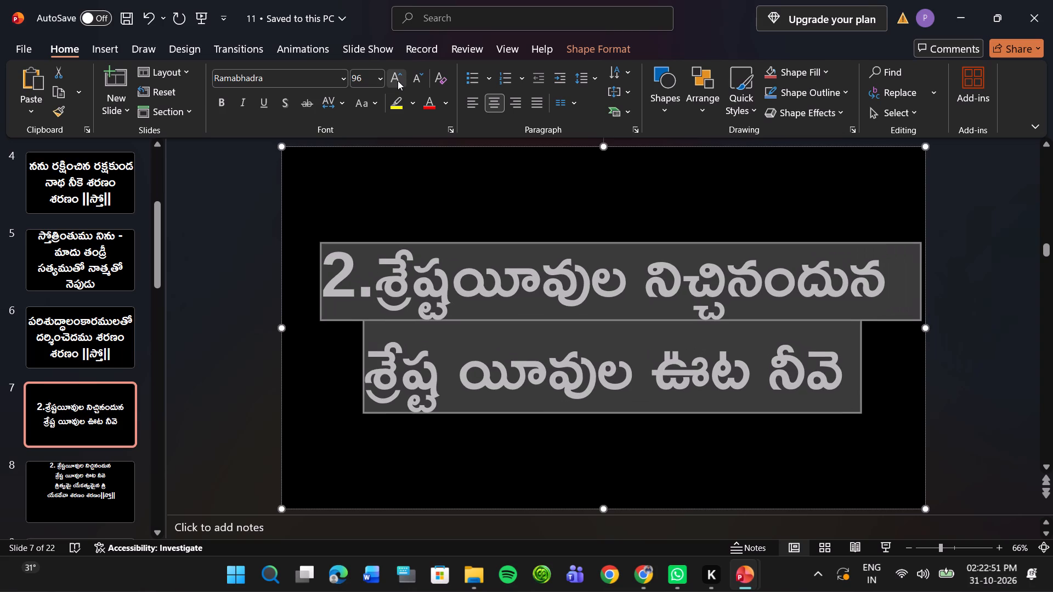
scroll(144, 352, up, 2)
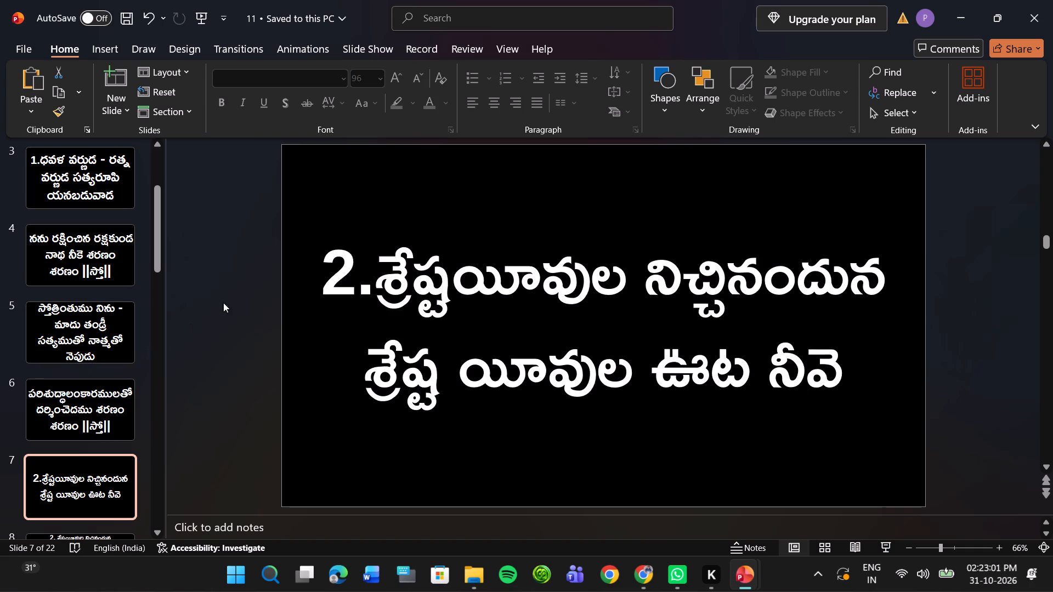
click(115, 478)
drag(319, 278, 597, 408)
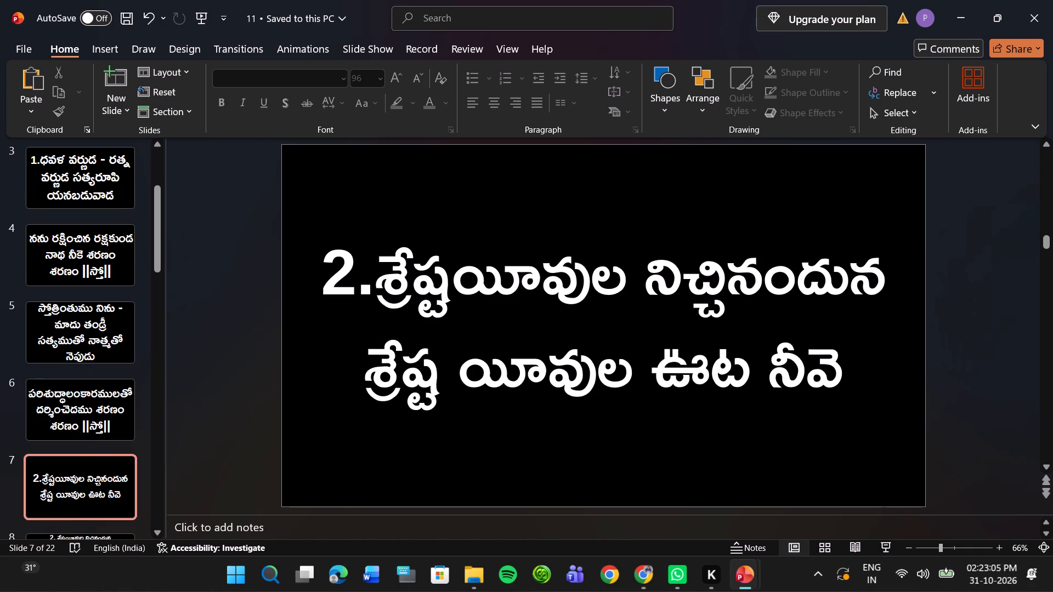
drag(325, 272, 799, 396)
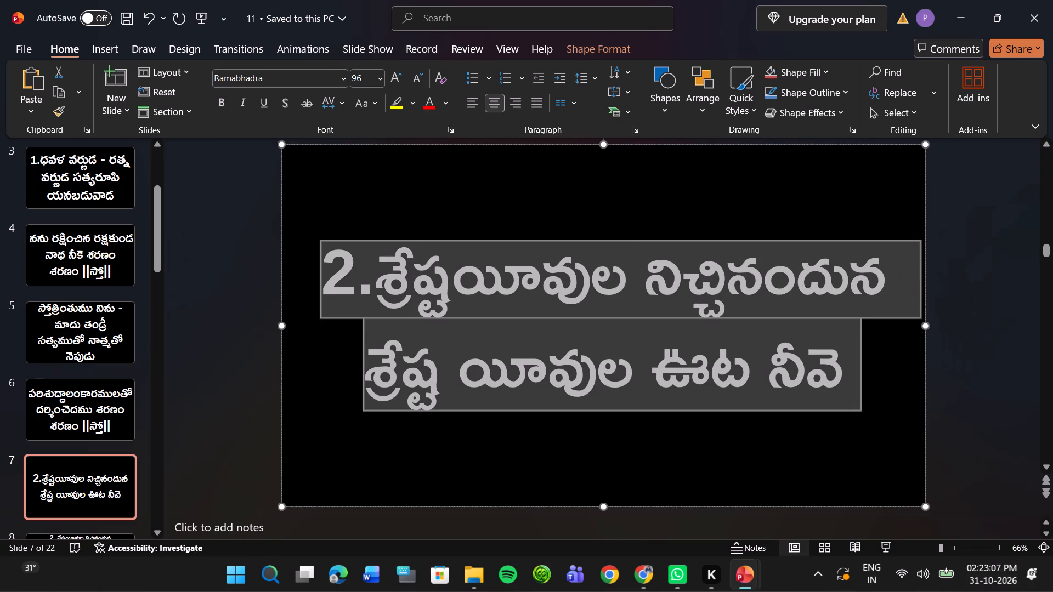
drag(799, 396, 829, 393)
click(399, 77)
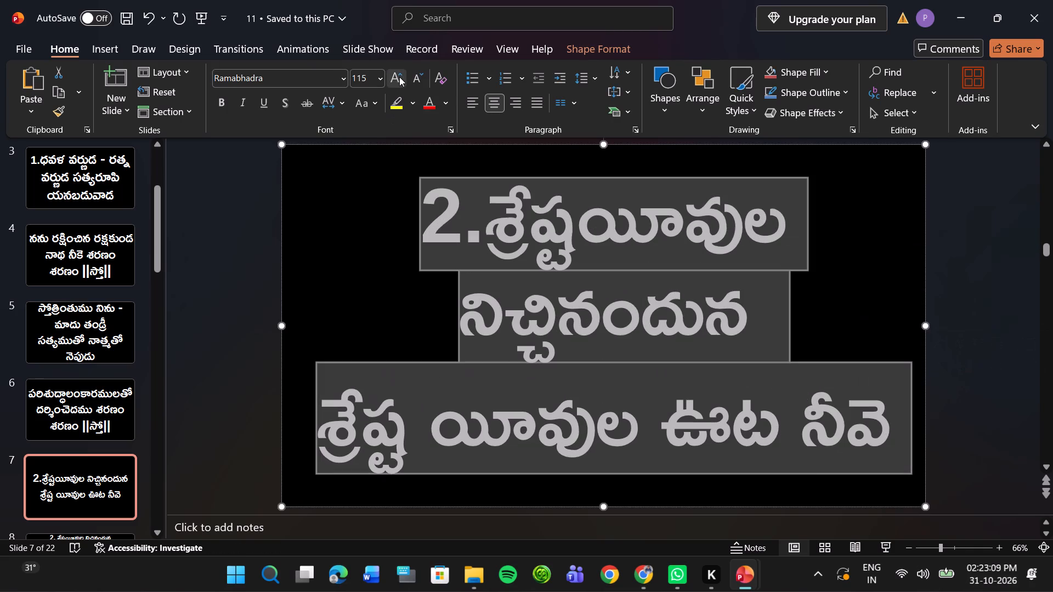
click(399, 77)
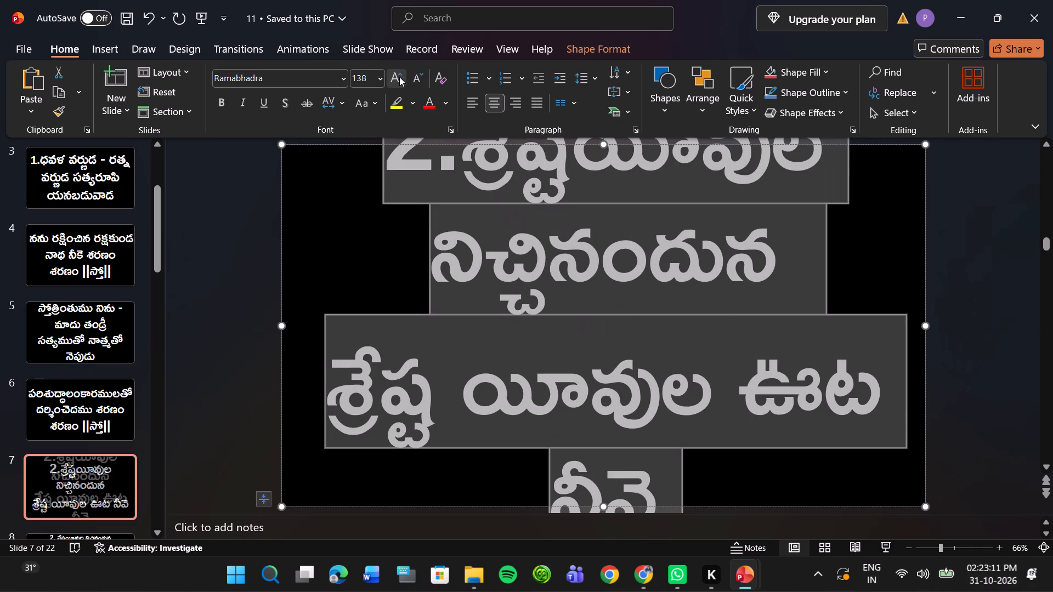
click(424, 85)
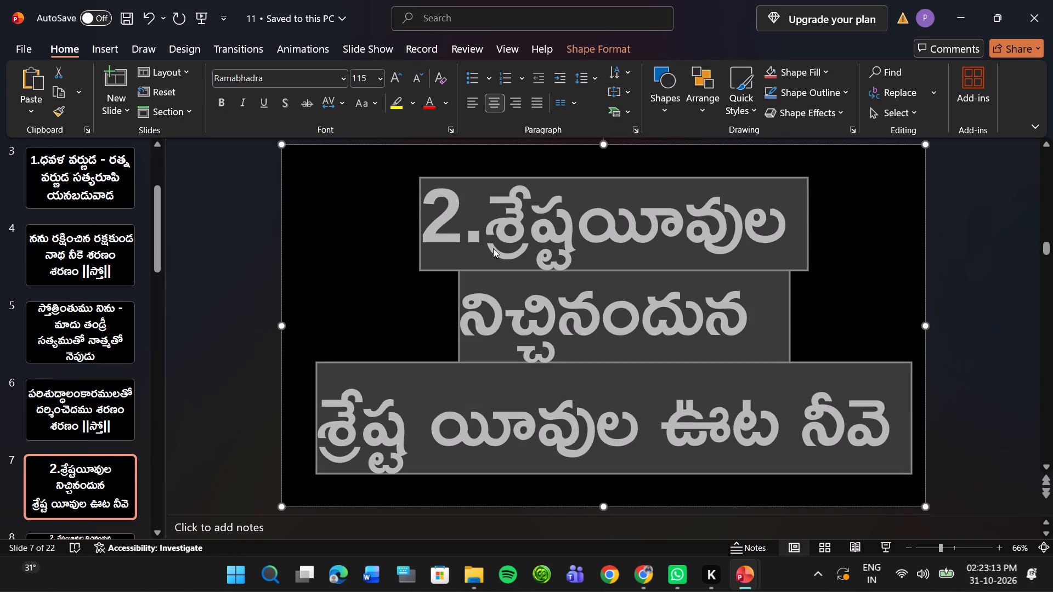
Set the line spacing of the verse text on slide 7 to 1.0.
click(591, 75)
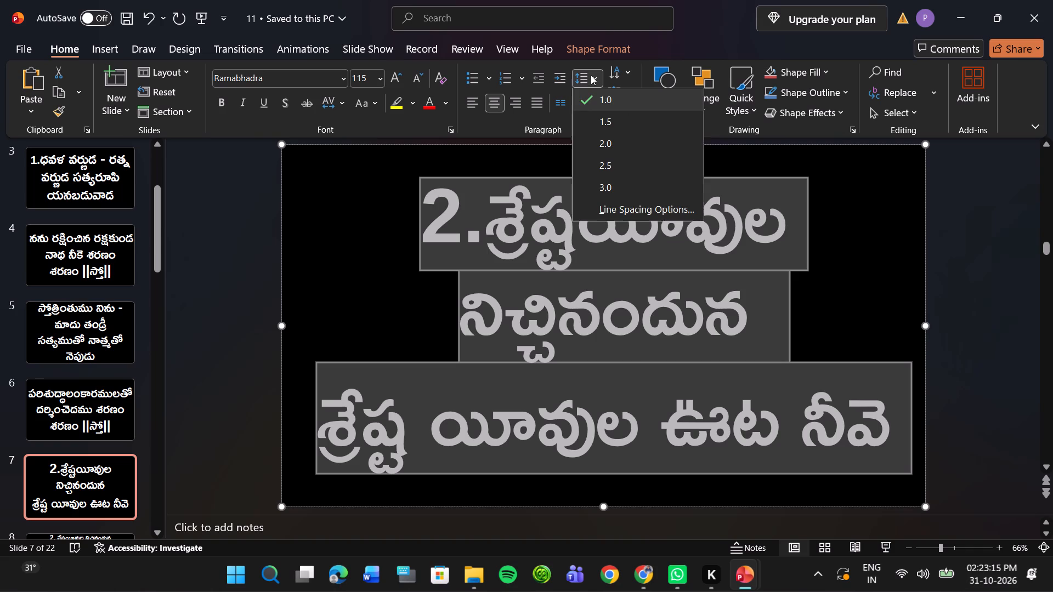
click(604, 95)
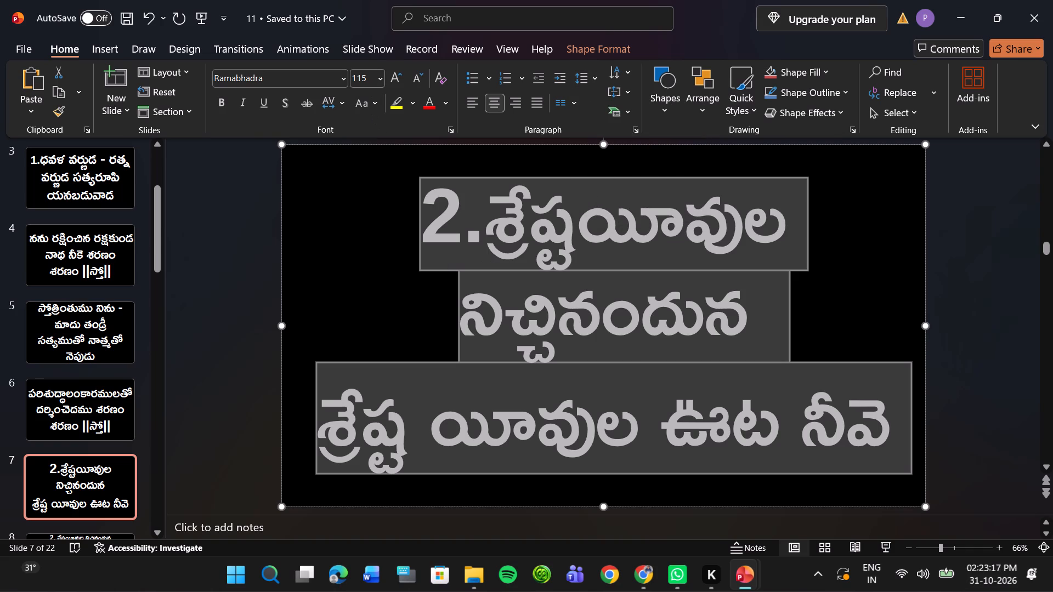
Set the font size of the verse text on slide 7 to 120.
click(367, 78)
key(BackSpace)
text(120)
key(Return)
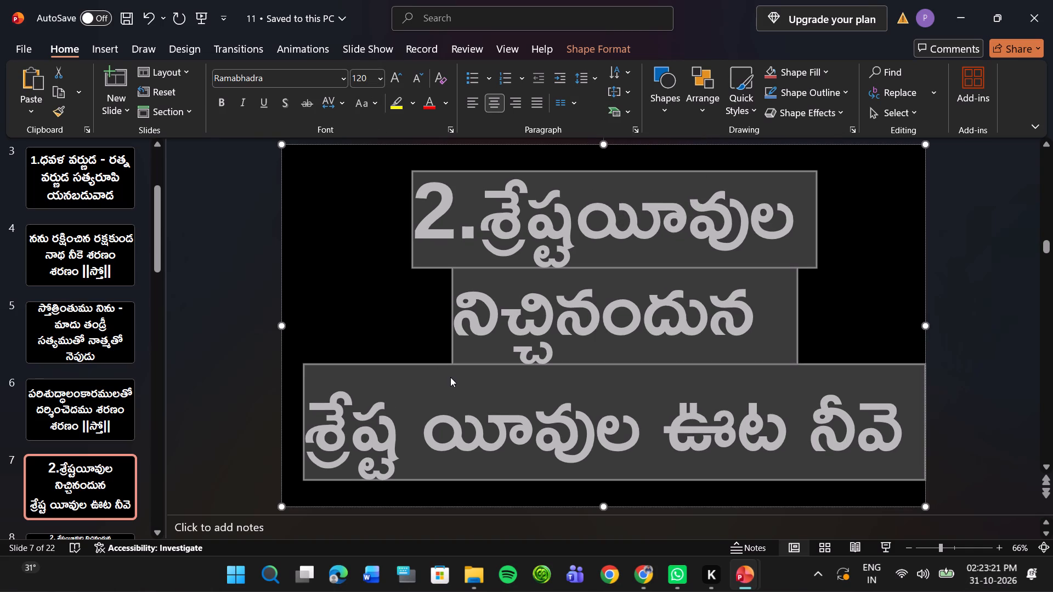
Remove the line break before the second "శ్రేష్ట" on slide 7 so the verse runs on as one paragraph.
click(450, 377)
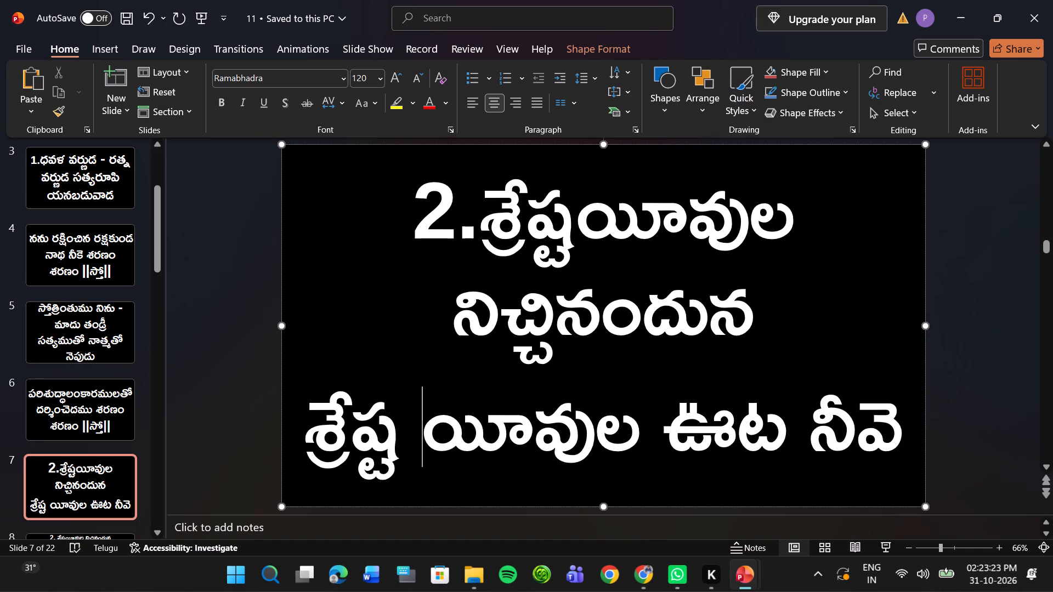
click(383, 380)
click(315, 411)
key(BackSpace)
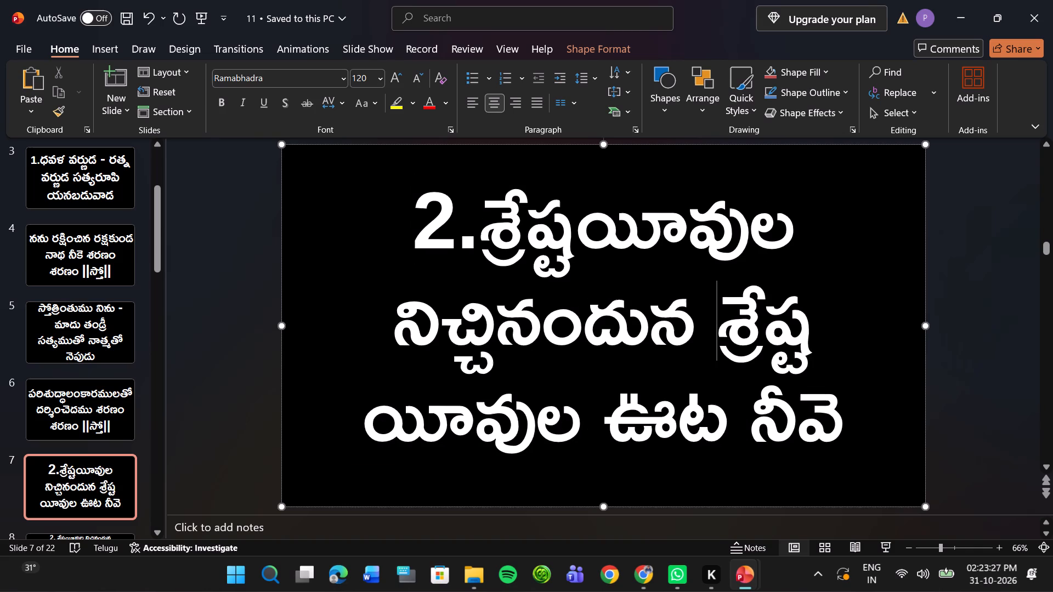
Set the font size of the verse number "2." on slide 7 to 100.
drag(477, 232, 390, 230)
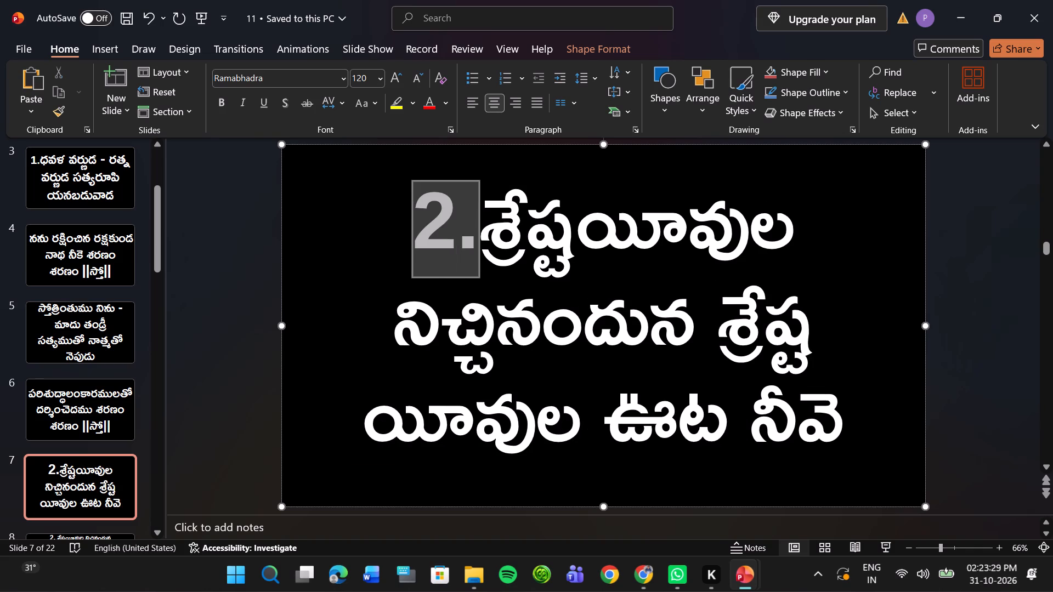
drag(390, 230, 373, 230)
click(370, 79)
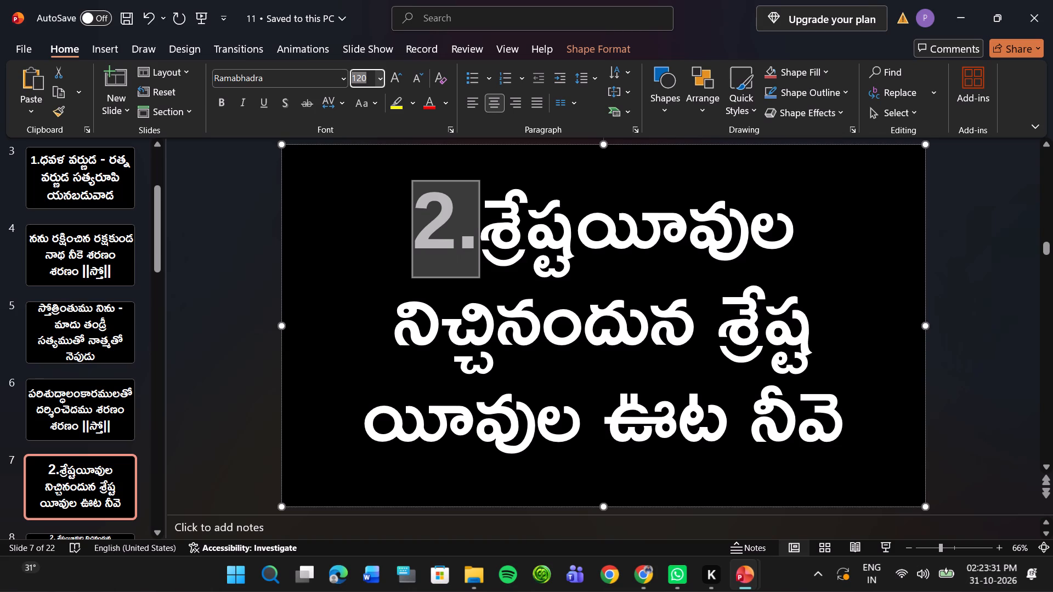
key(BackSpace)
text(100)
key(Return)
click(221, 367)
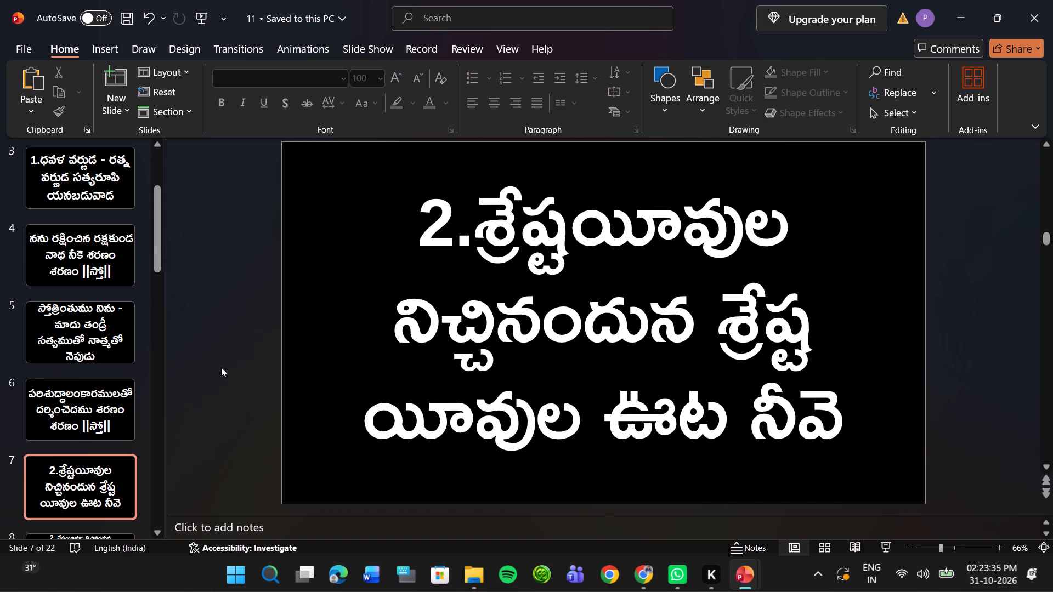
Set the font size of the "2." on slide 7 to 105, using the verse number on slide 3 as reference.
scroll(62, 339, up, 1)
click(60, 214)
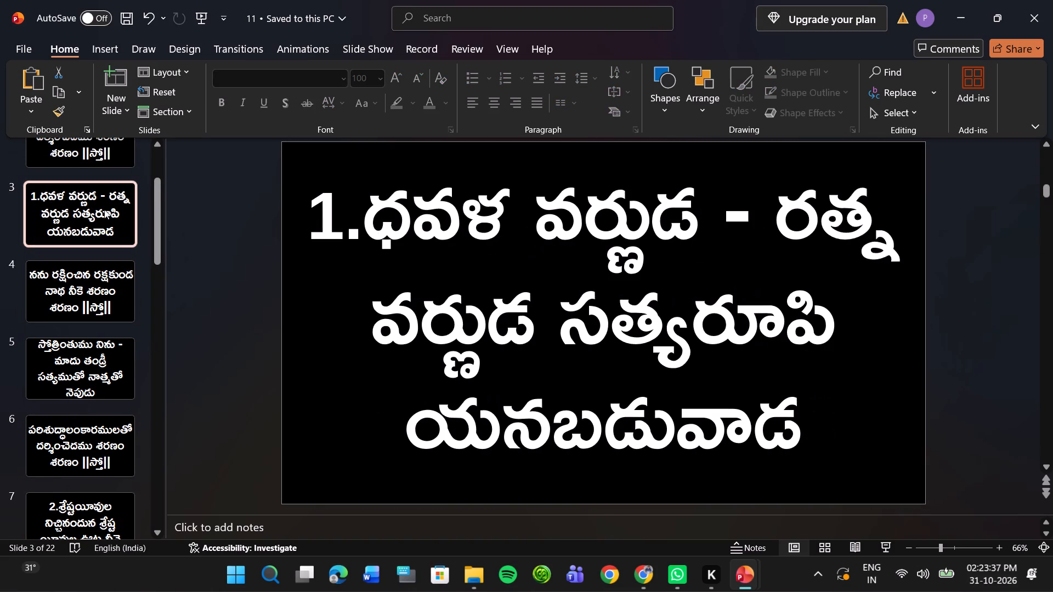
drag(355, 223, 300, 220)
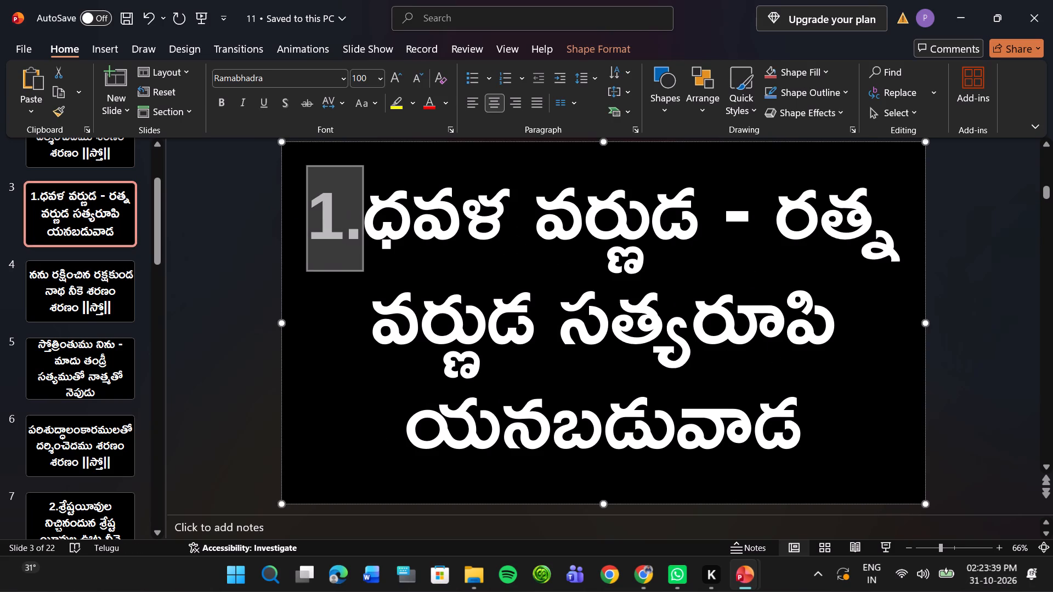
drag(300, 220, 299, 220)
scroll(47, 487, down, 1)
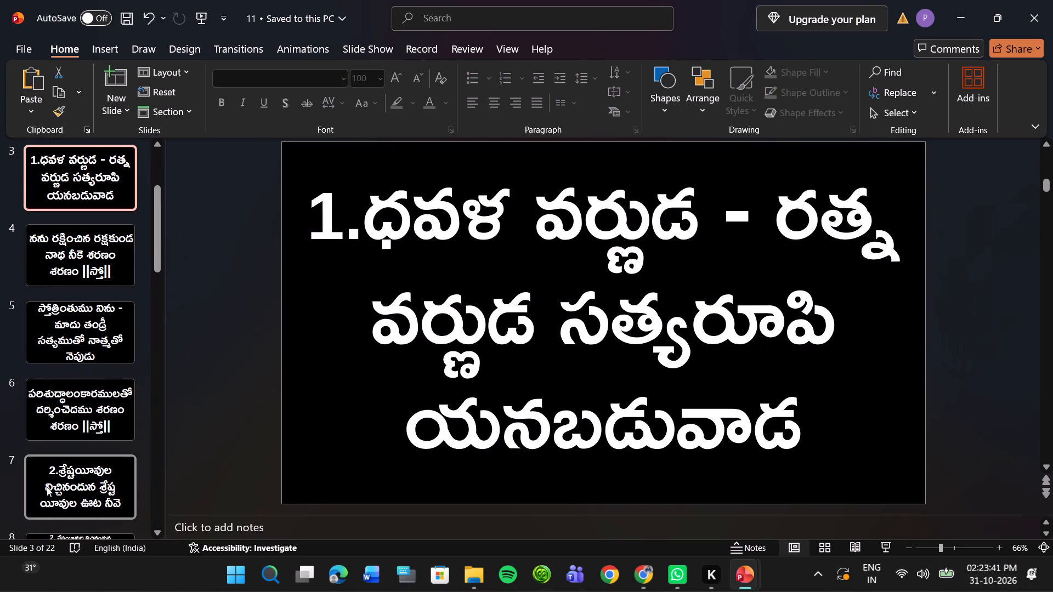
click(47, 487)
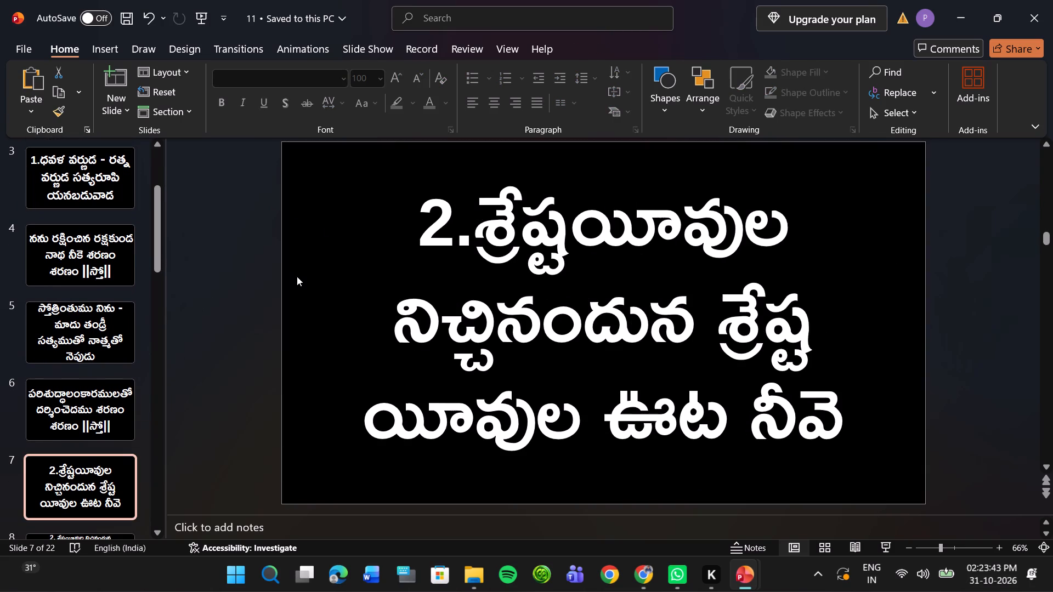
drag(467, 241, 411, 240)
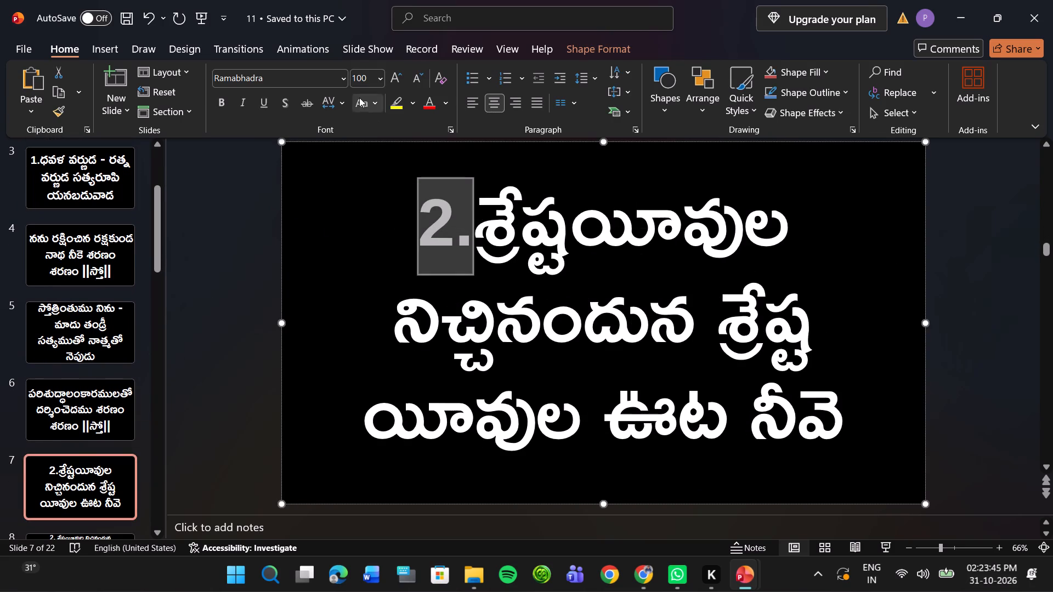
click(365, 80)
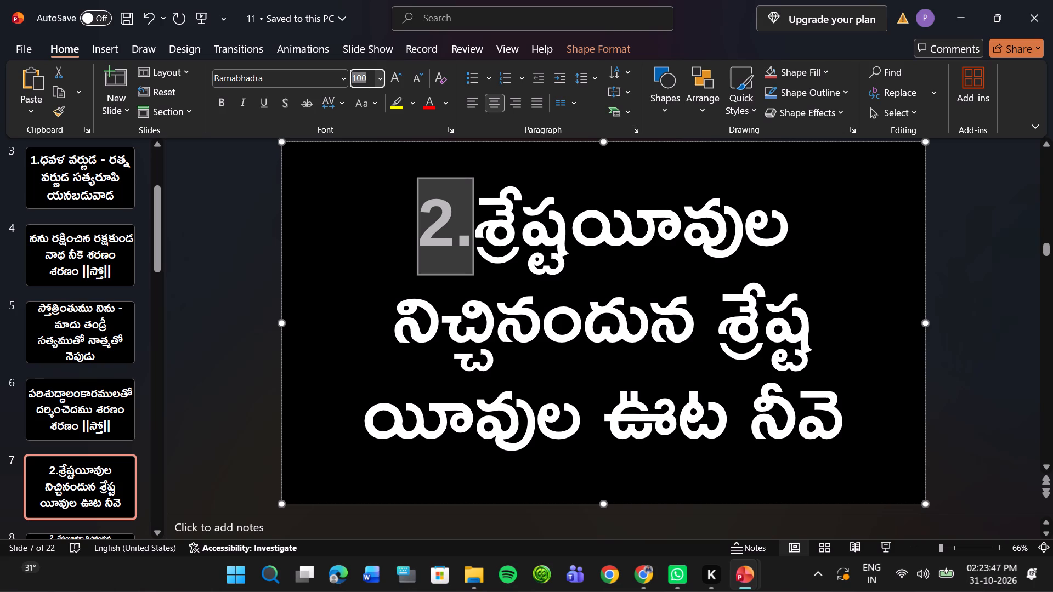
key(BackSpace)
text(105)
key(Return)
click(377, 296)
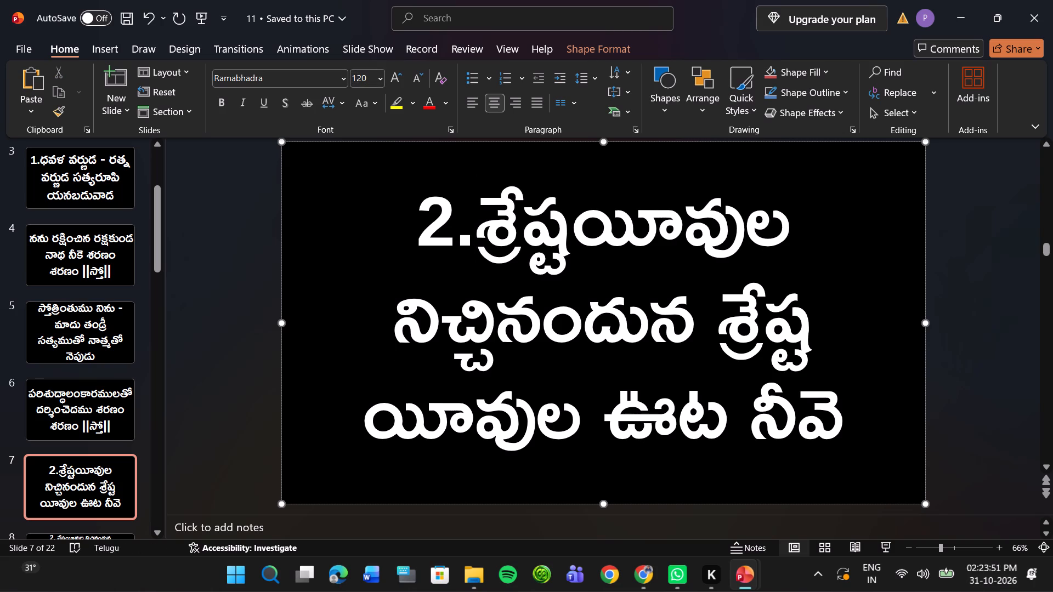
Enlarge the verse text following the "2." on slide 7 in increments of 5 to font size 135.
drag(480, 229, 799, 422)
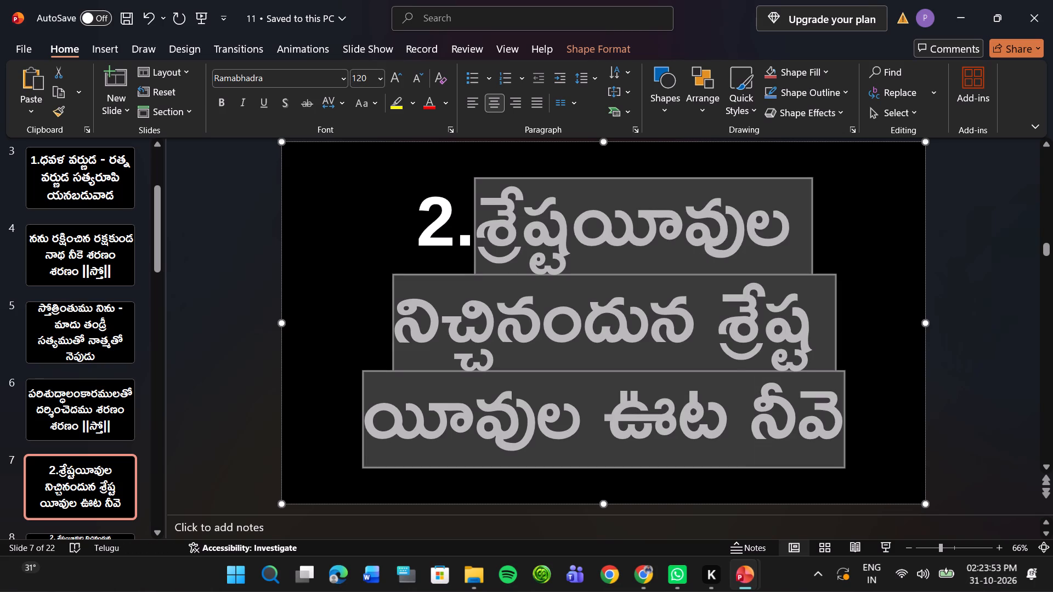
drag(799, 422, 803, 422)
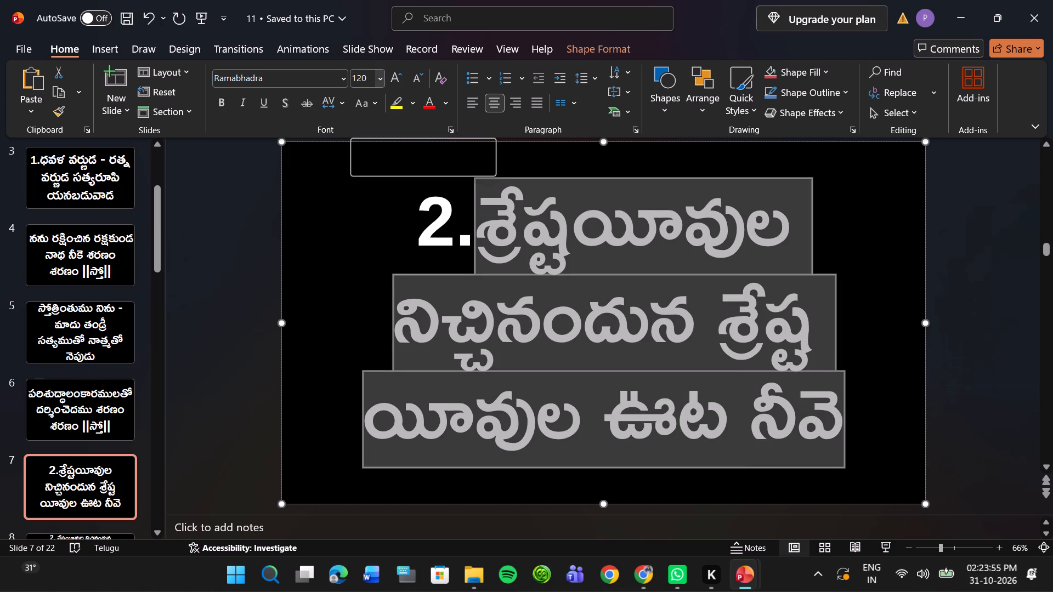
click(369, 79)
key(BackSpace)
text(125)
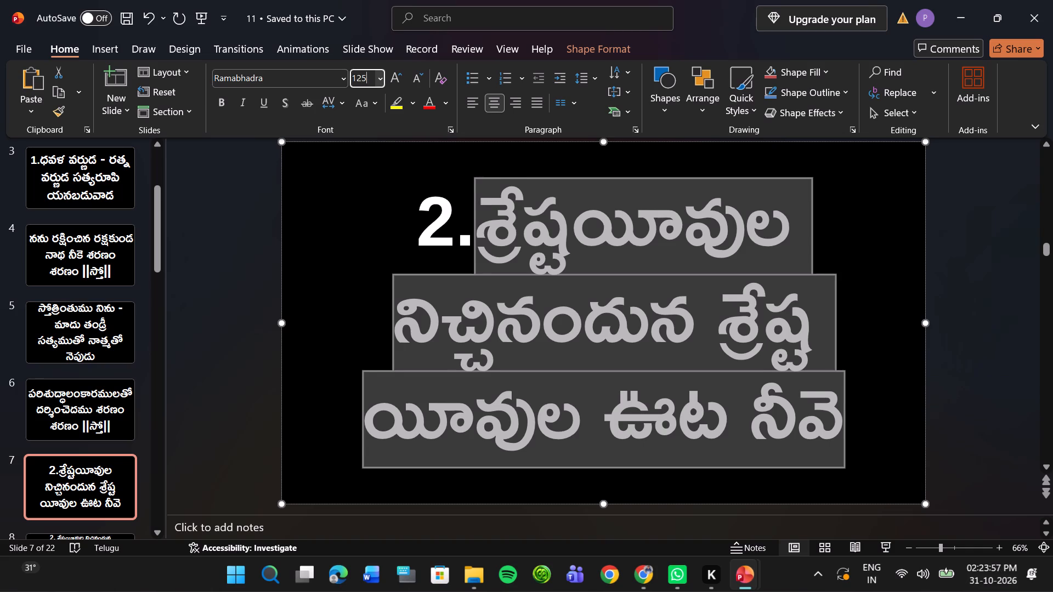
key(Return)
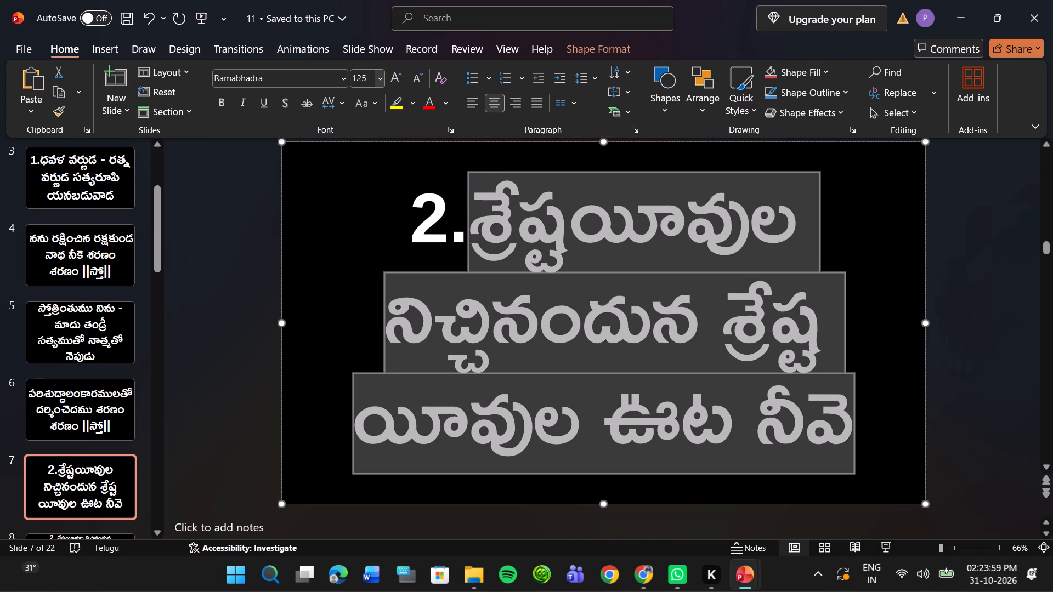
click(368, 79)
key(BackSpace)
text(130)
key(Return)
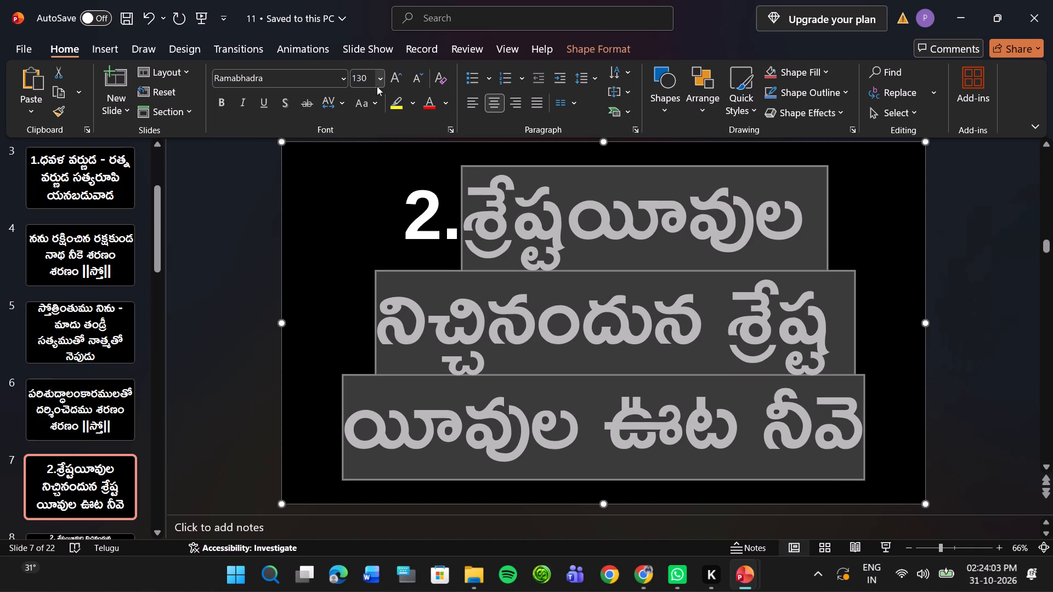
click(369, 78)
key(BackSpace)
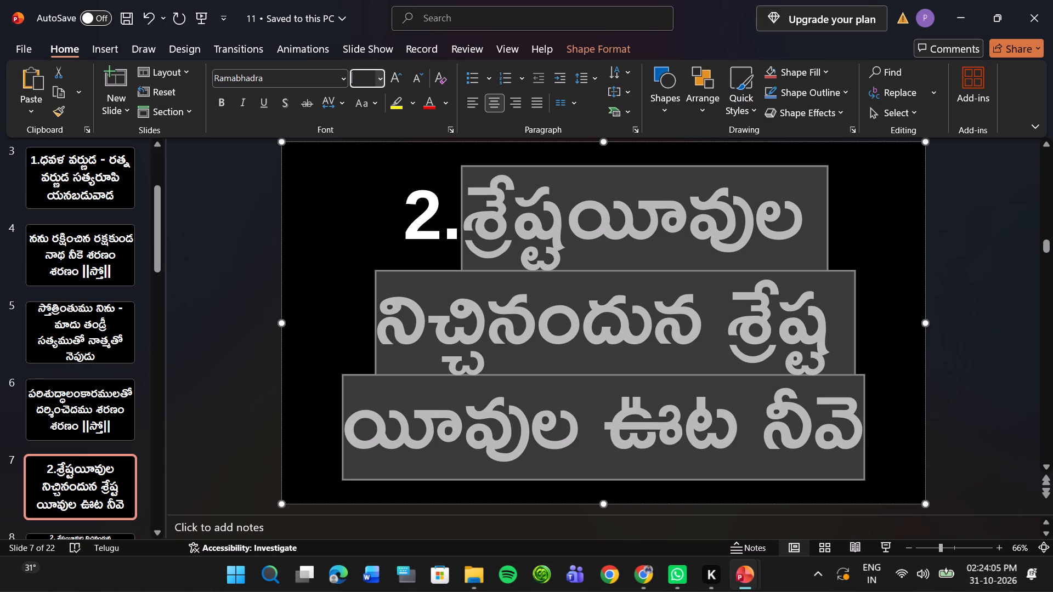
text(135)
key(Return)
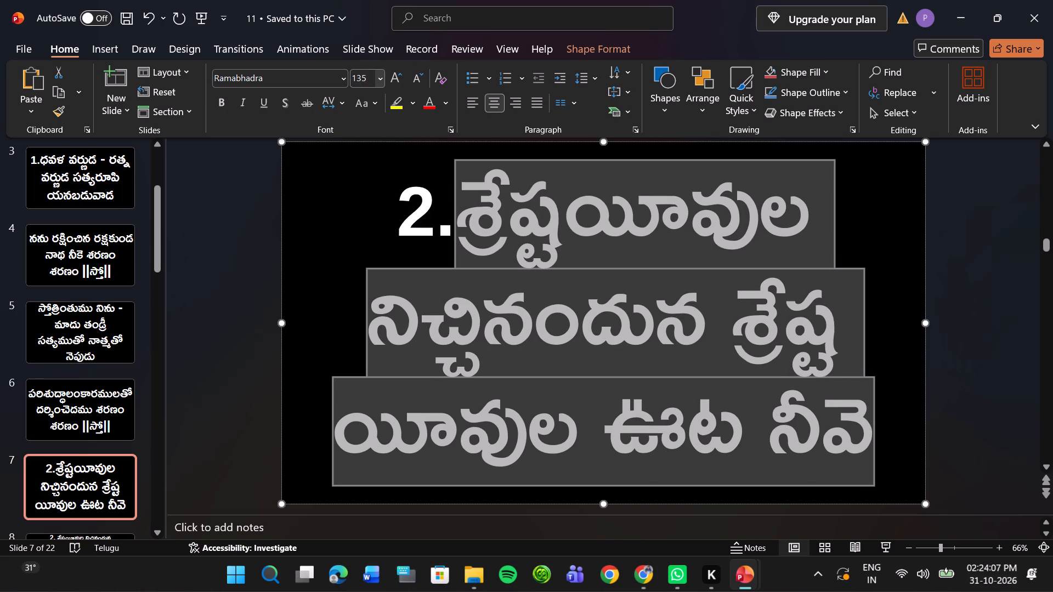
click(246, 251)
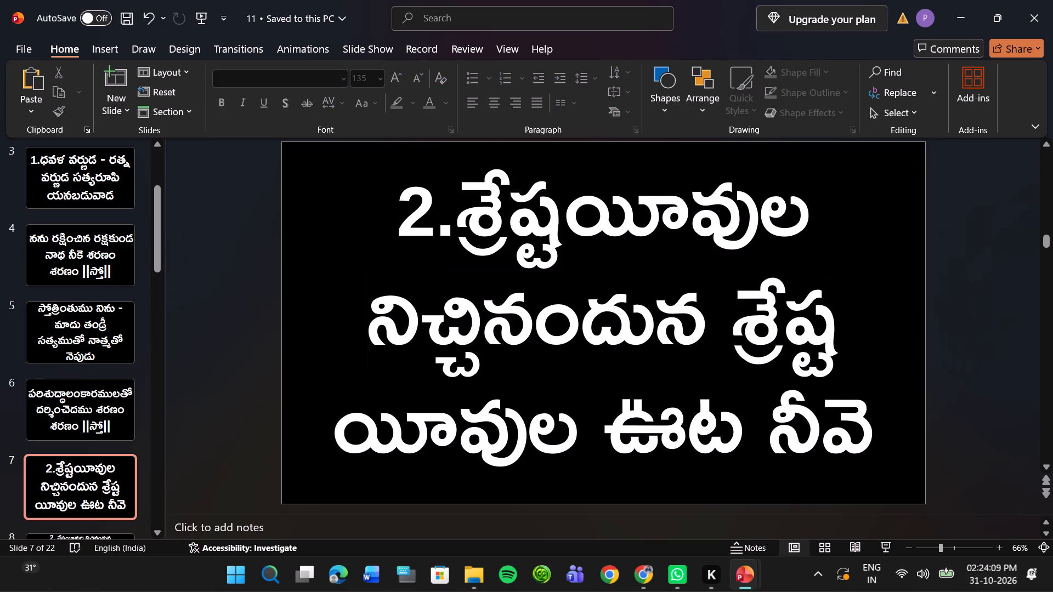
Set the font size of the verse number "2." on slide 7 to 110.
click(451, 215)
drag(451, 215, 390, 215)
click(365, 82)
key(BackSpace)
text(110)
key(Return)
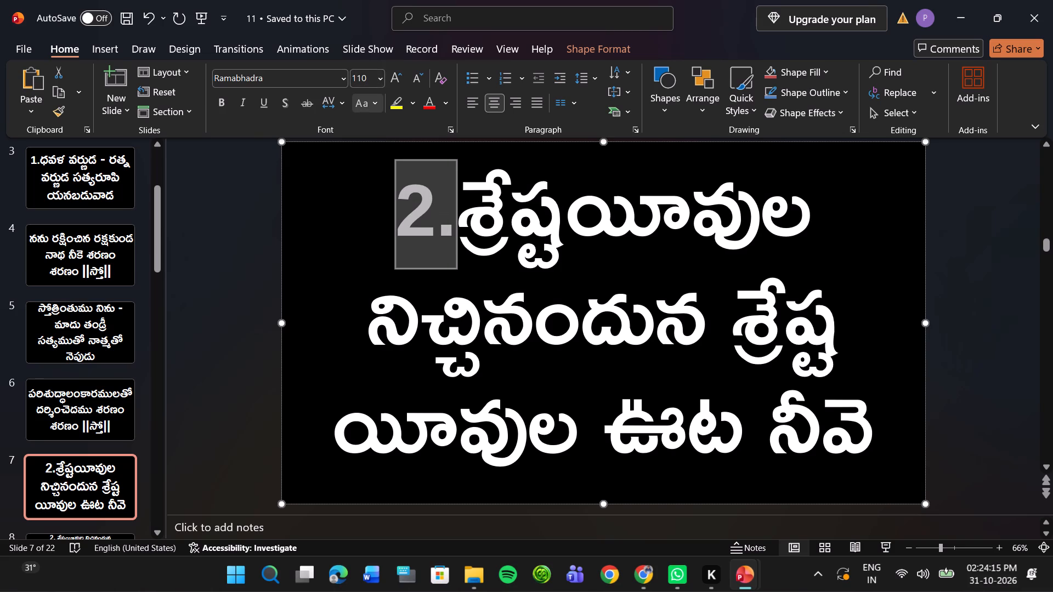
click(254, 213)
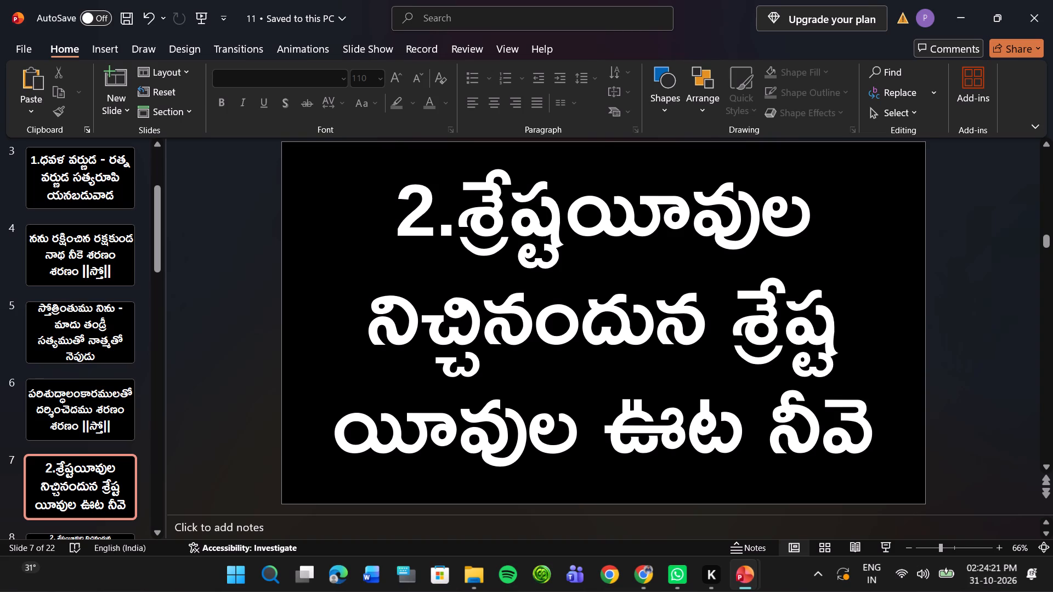
Set the font size of the verse text following the "2." on slide 7 to 138.
drag(456, 203, 816, 445)
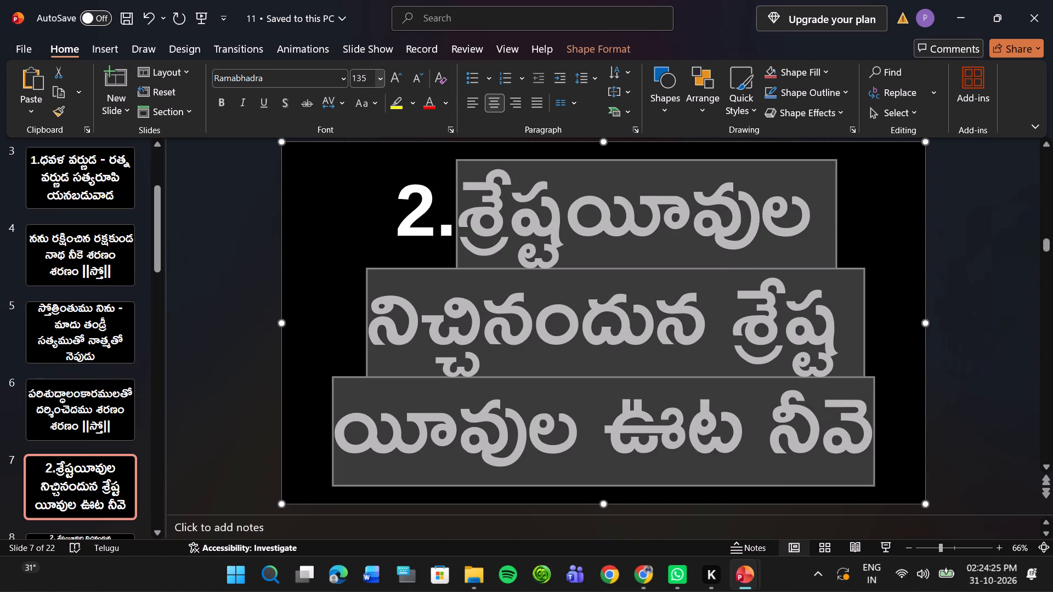
click(366, 75)
key(BackSpace)
text(138)
key(Return)
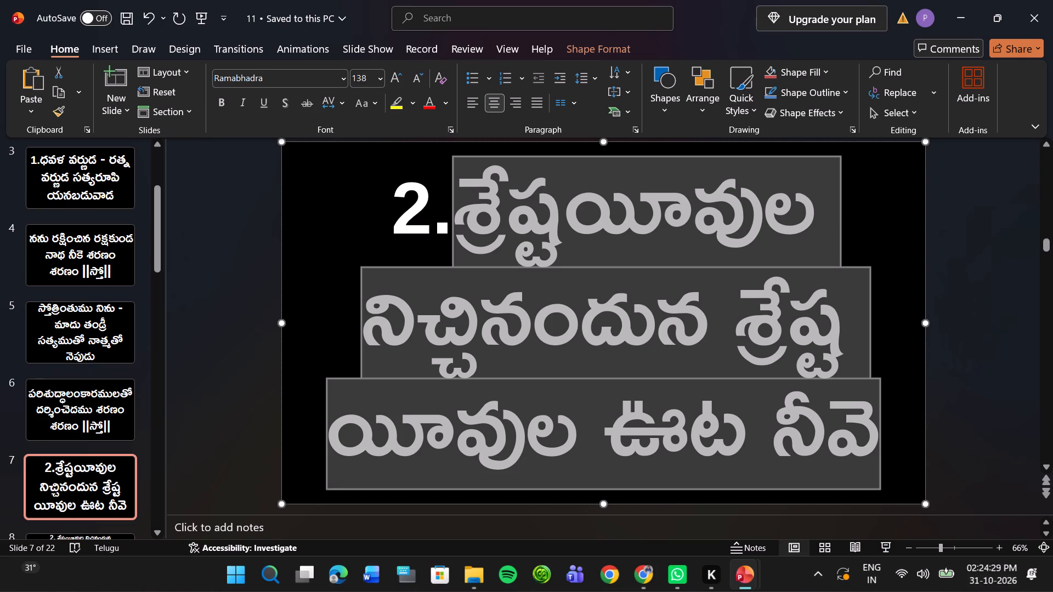
click(325, 225)
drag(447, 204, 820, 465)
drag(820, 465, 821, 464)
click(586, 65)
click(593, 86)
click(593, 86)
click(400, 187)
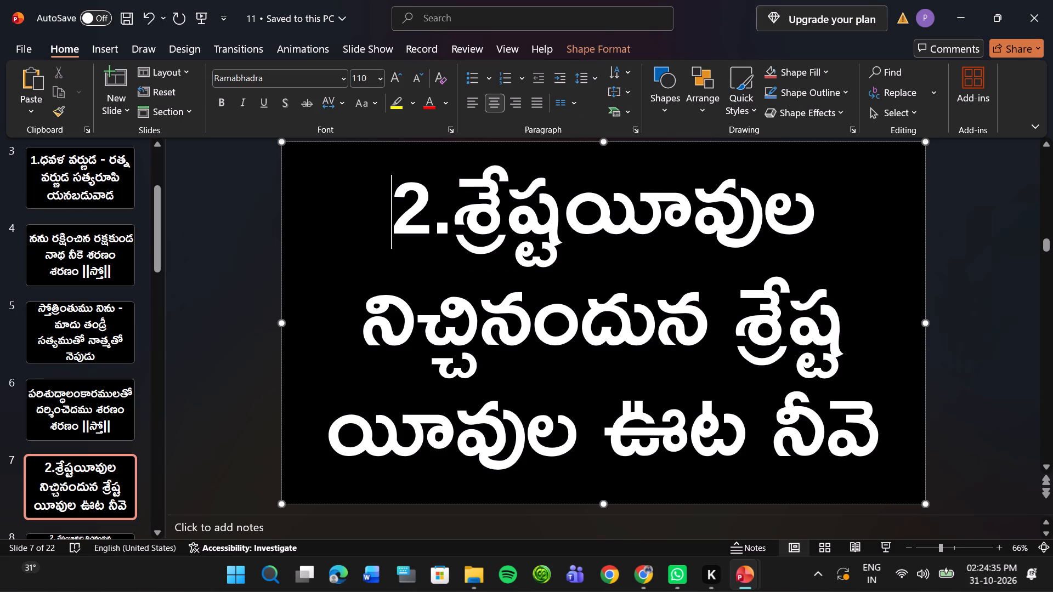
Set the font size of the verse number "2." on slide 7 to 115.
drag(450, 208, 396, 207)
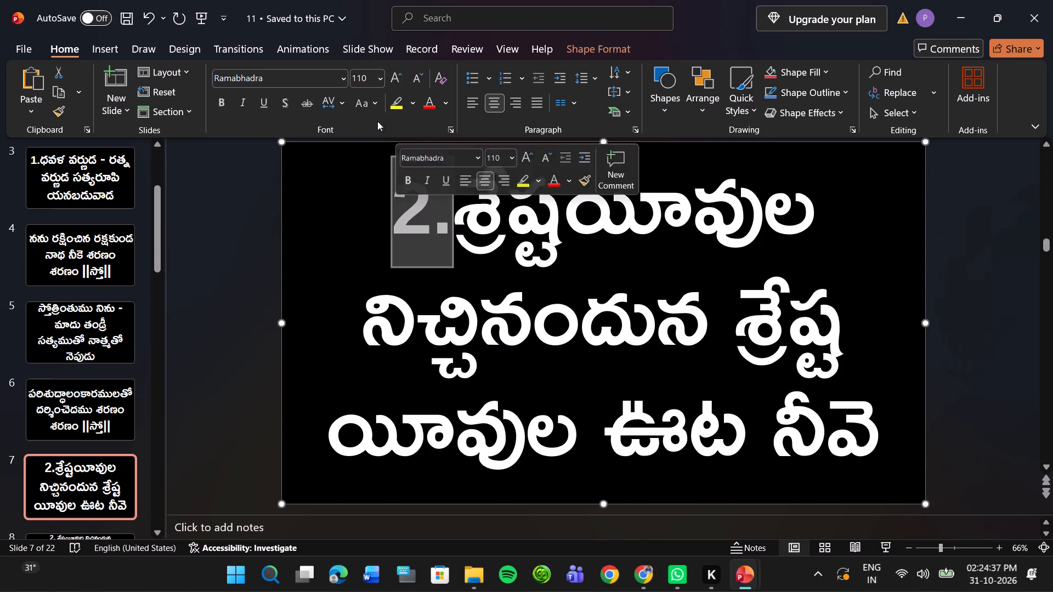
click(367, 80)
key(BackSpace)
text(115)
key(Return)
click(211, 303)
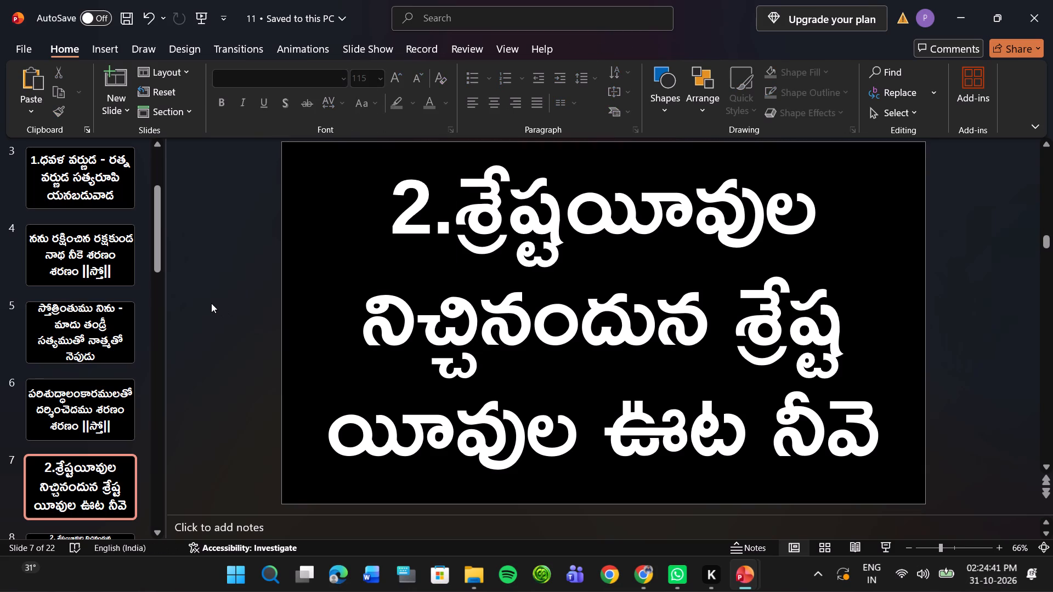
Delete the first two verse lines on slide 8, from "2. శ్రేష్టయీవుల" through "ఊట నీవె".
scroll(95, 431, down, 2)
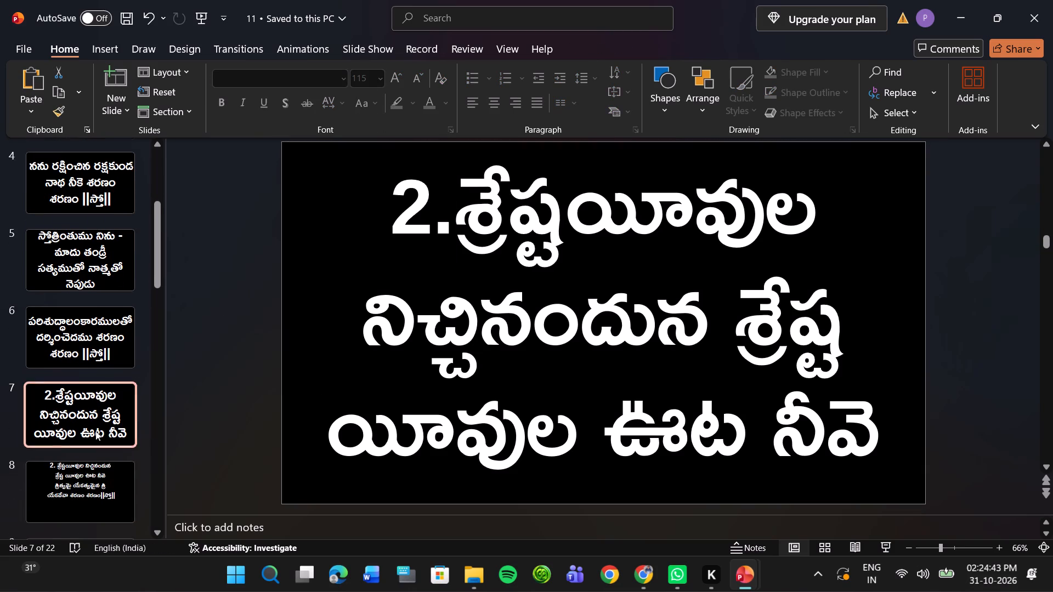
scroll(95, 431, down, 1)
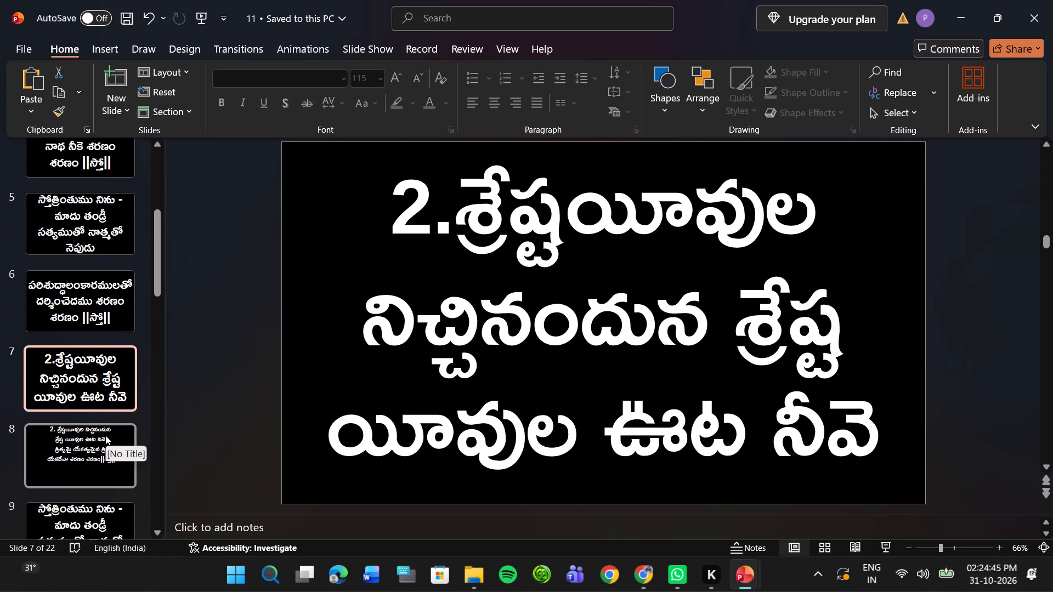
click(102, 378)
click(602, 222)
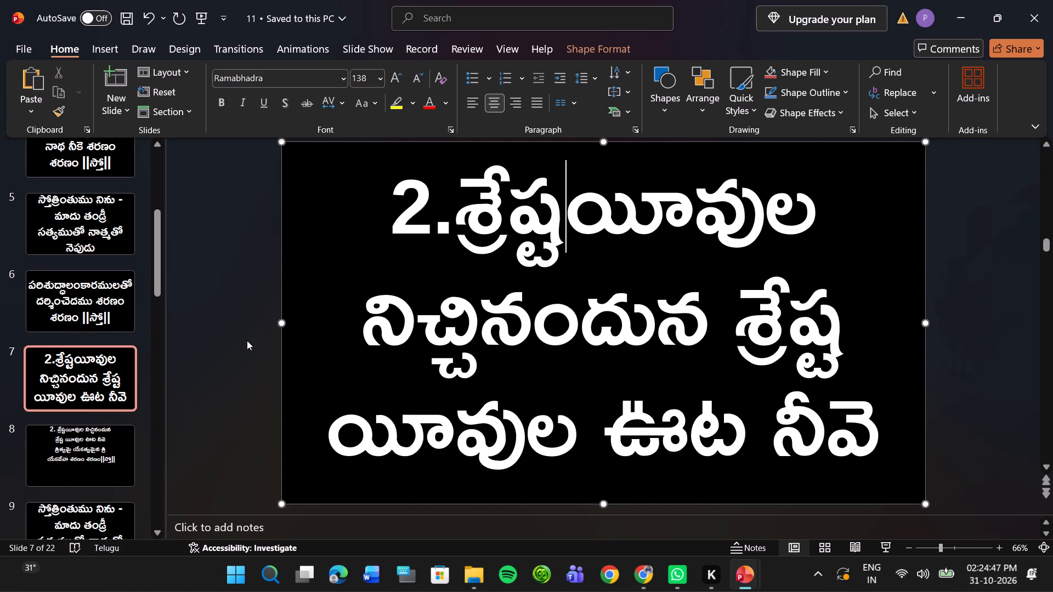
click(122, 430)
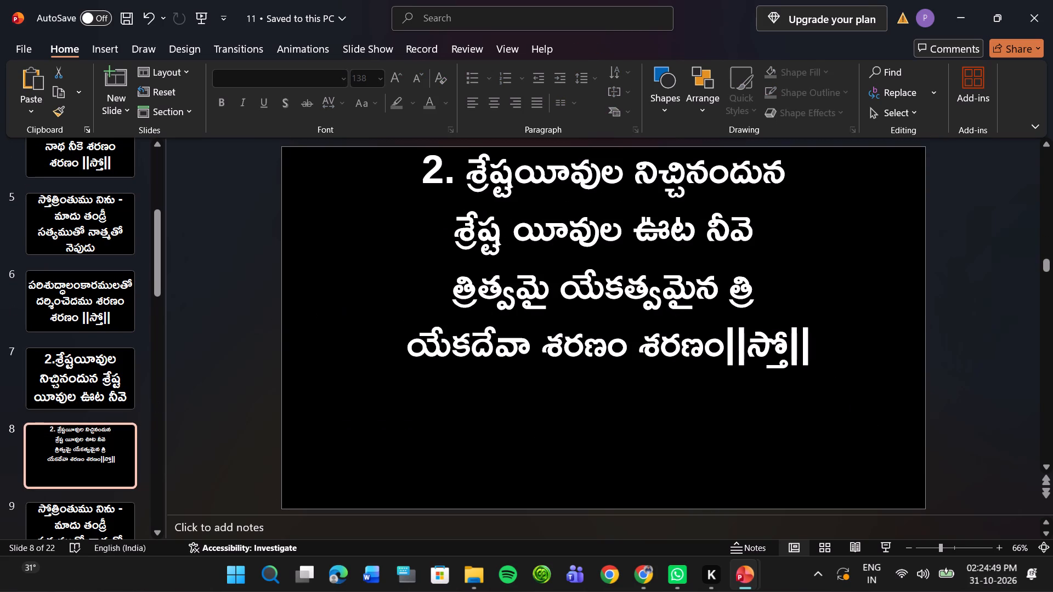
drag(426, 164, 720, 245)
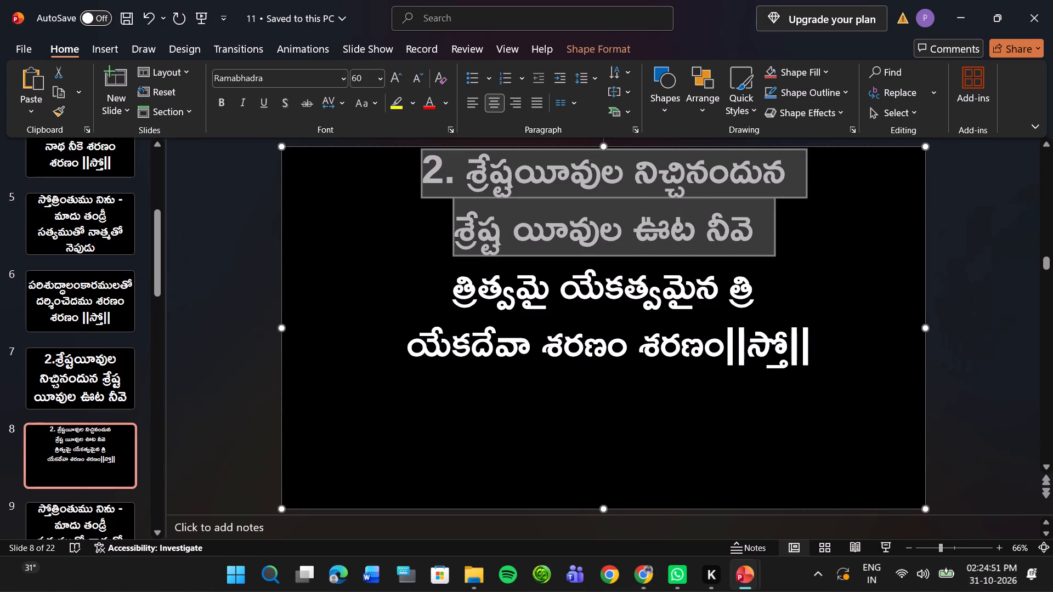
drag(720, 245, 729, 245)
key(BackSpace)
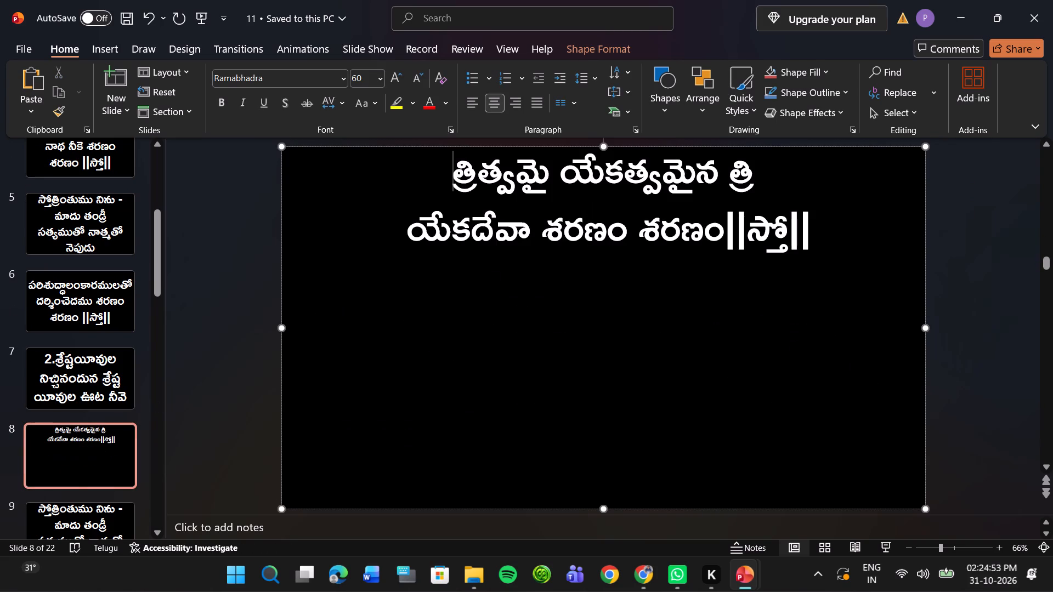
Align the two lines of verse text on slide 8 to the vertical middle of their text box.
drag(454, 172, 806, 234)
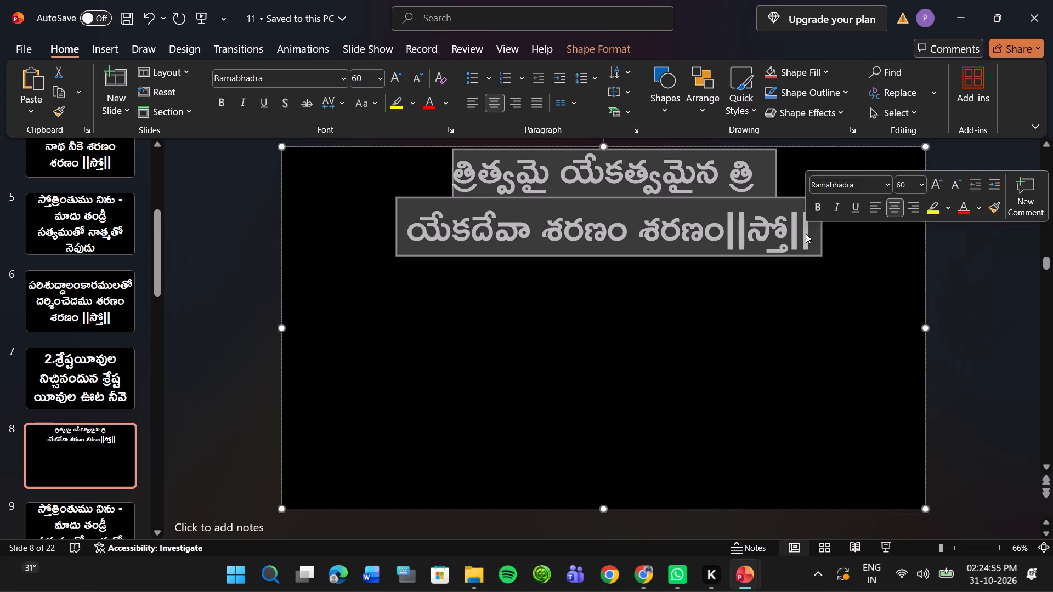
click(615, 93)
click(639, 157)
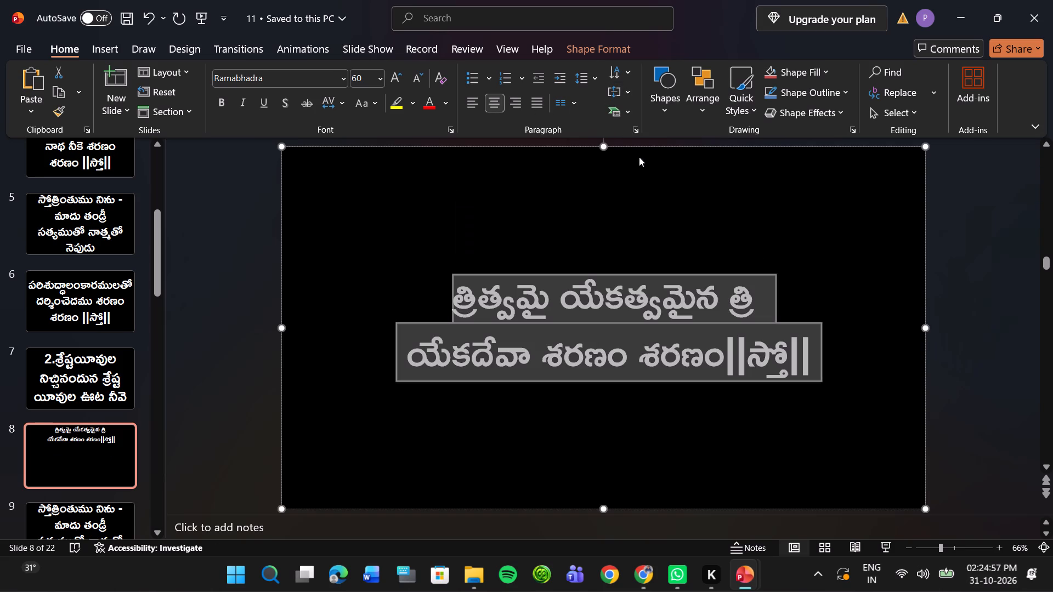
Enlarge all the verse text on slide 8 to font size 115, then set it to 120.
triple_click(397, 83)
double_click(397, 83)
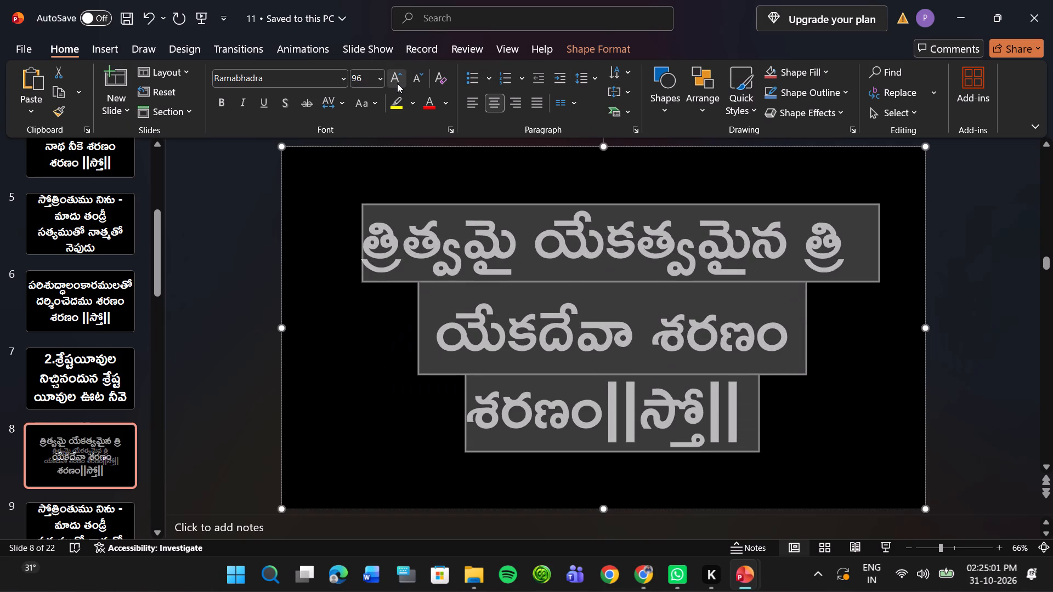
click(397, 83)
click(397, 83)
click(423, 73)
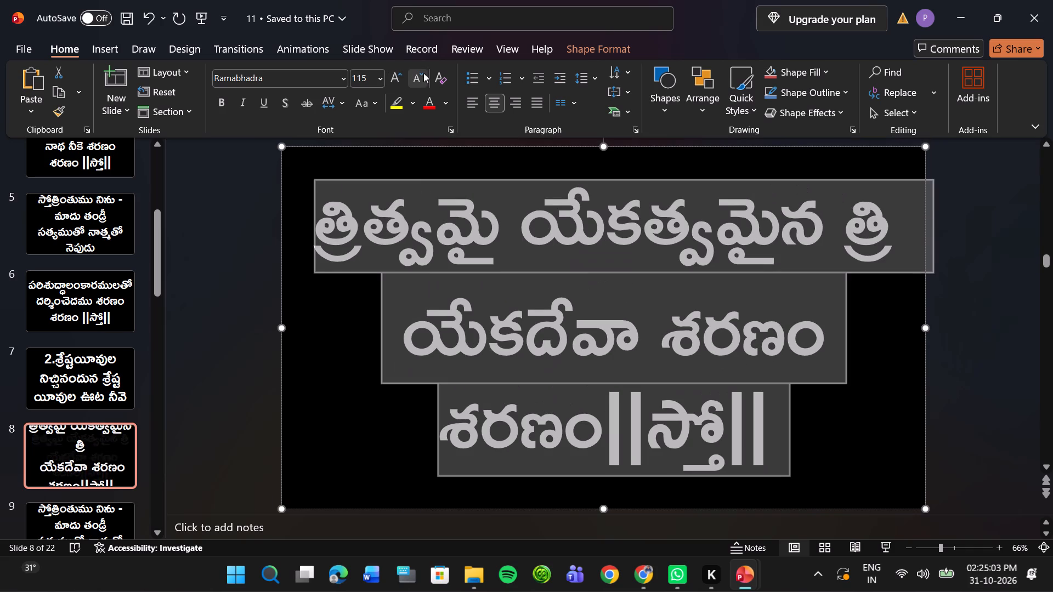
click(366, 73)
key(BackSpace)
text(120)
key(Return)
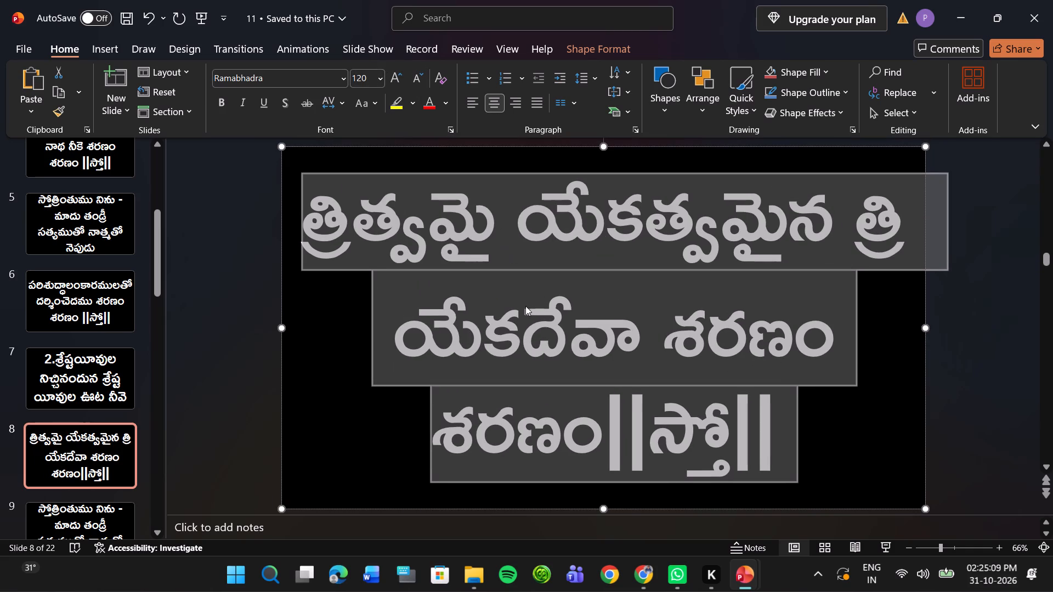
Remove the leading space and line break before "యేకదేవా" on slide 8, and replace the space between the two "శరణం" words.
click(411, 337)
key(BackSpace)
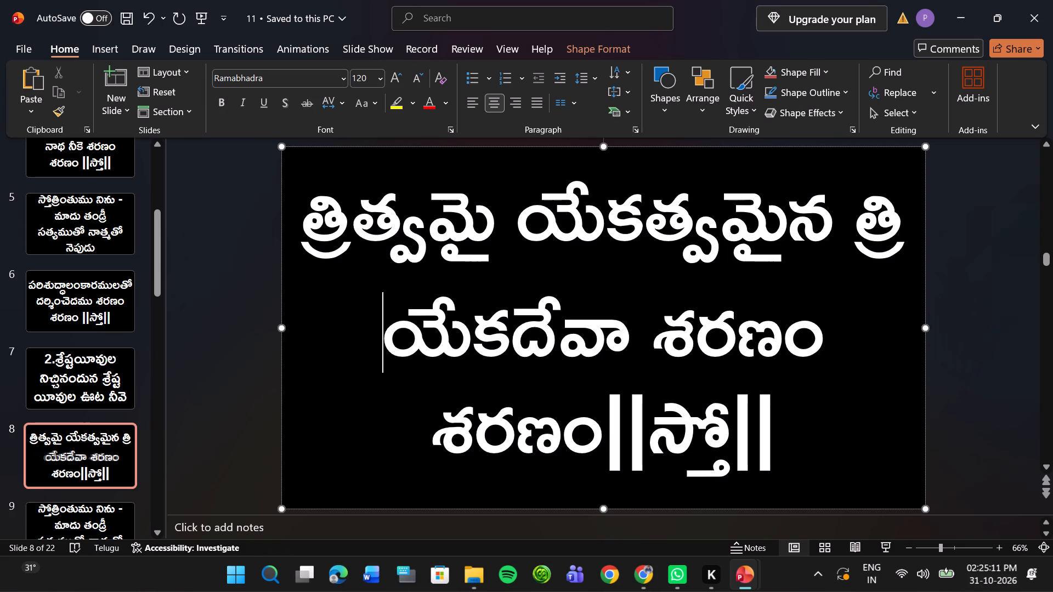
key(BackSpace)
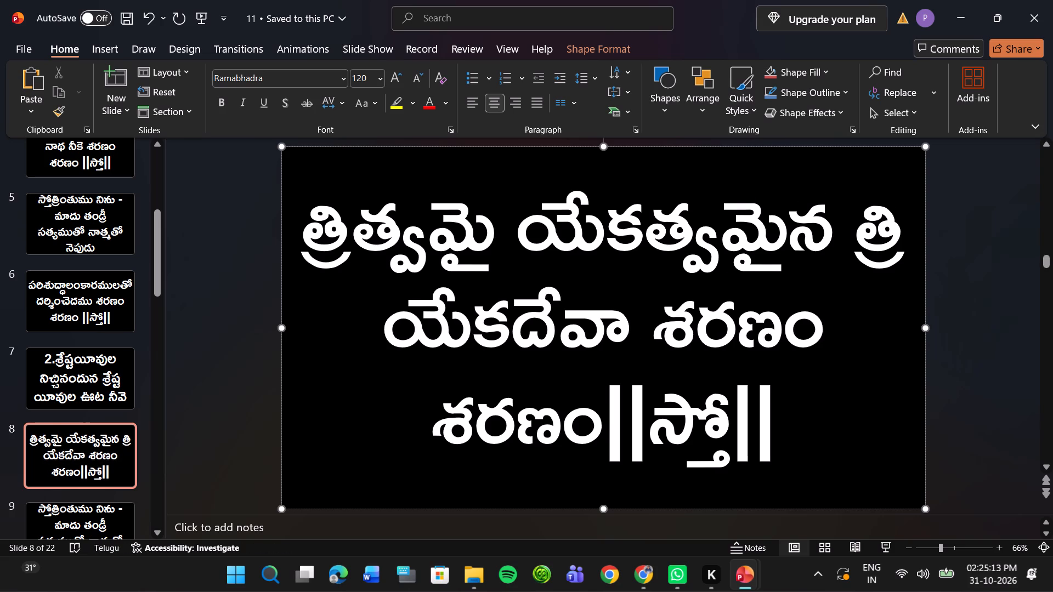
click(418, 441)
key(BackSpace)
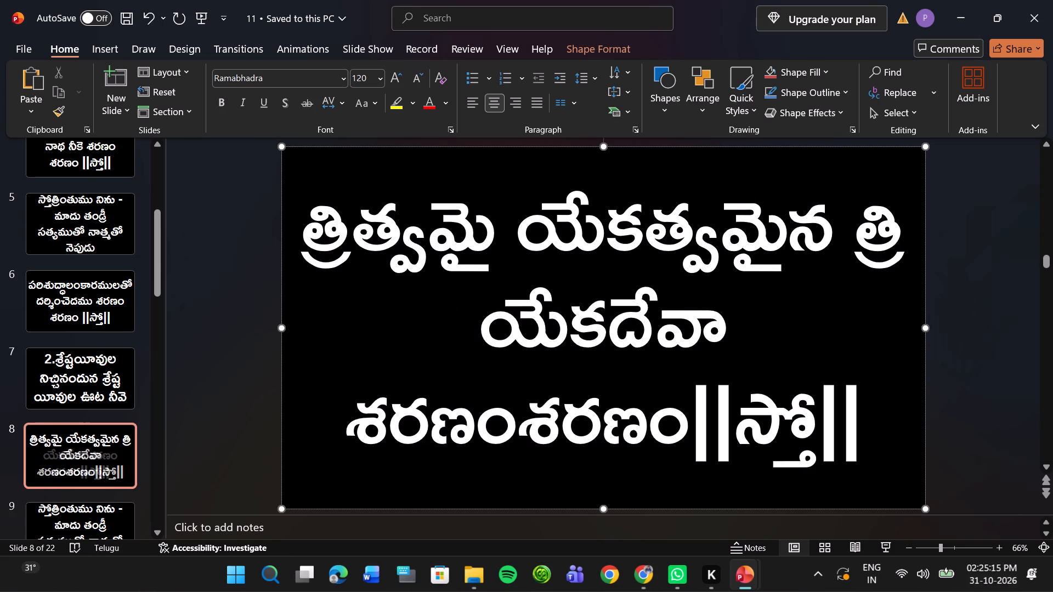
key(space)
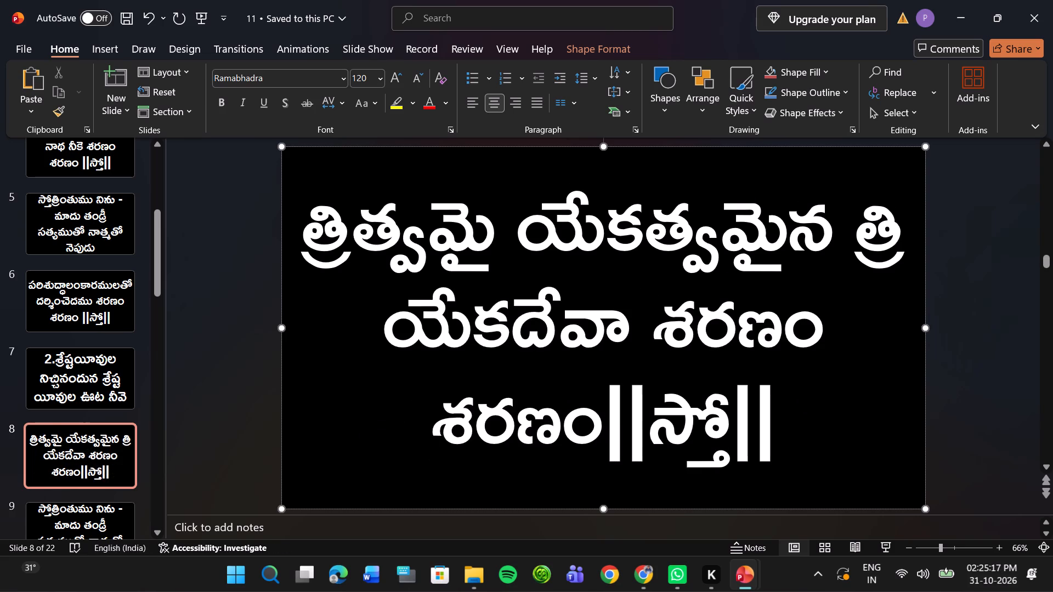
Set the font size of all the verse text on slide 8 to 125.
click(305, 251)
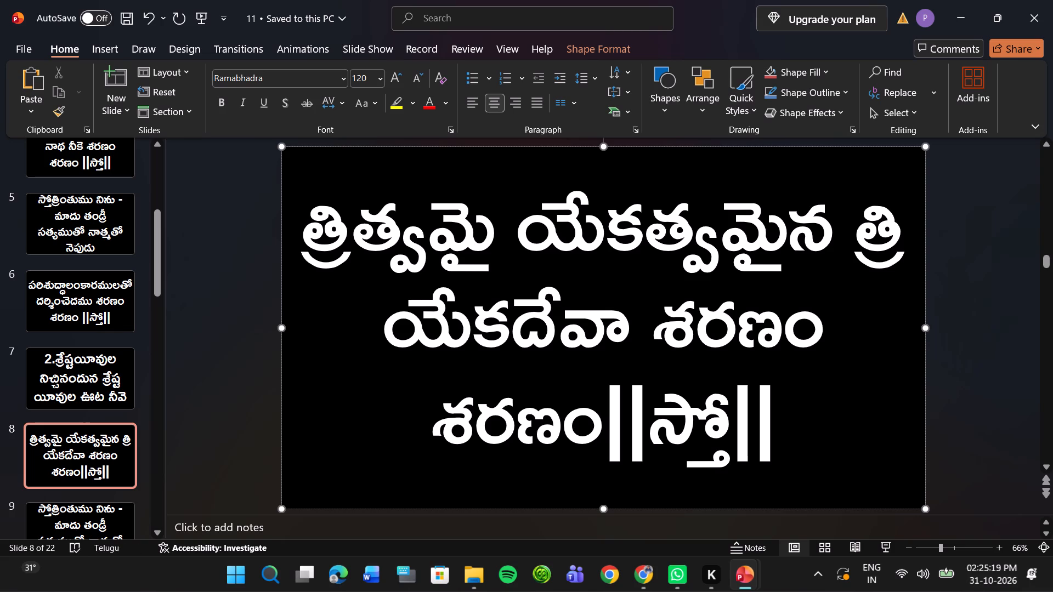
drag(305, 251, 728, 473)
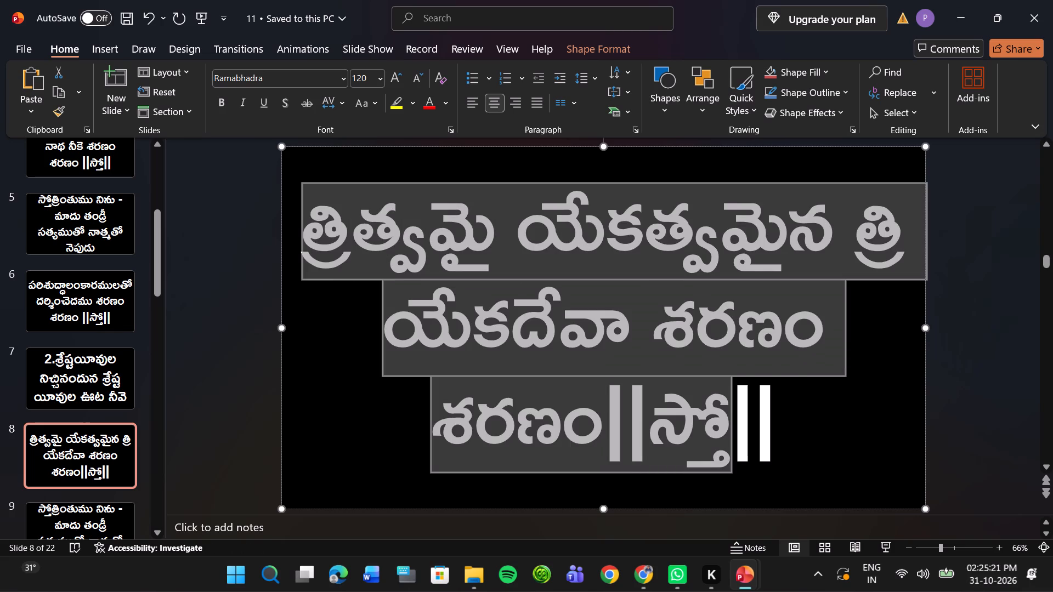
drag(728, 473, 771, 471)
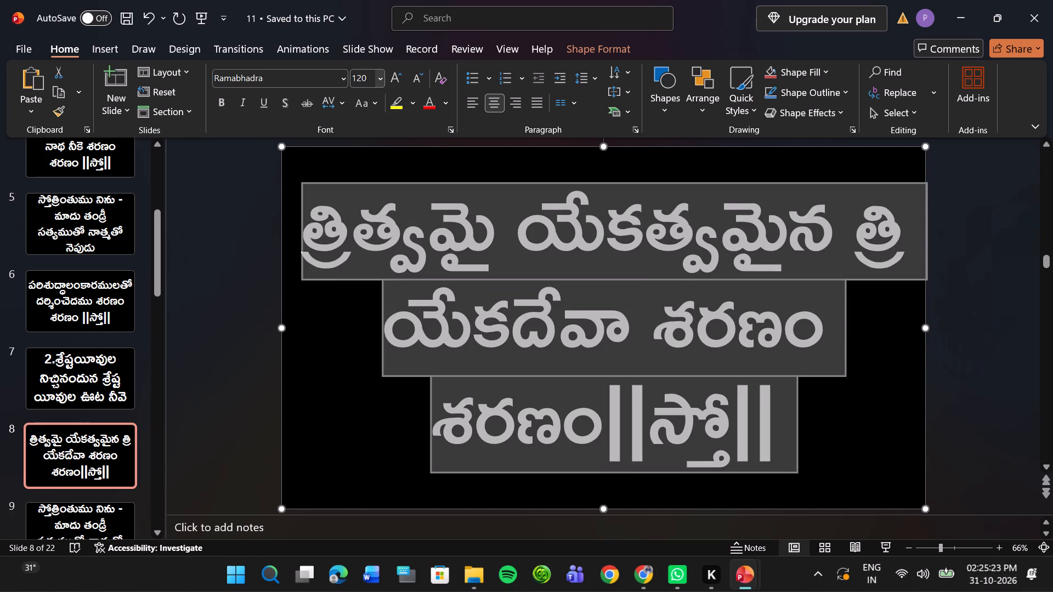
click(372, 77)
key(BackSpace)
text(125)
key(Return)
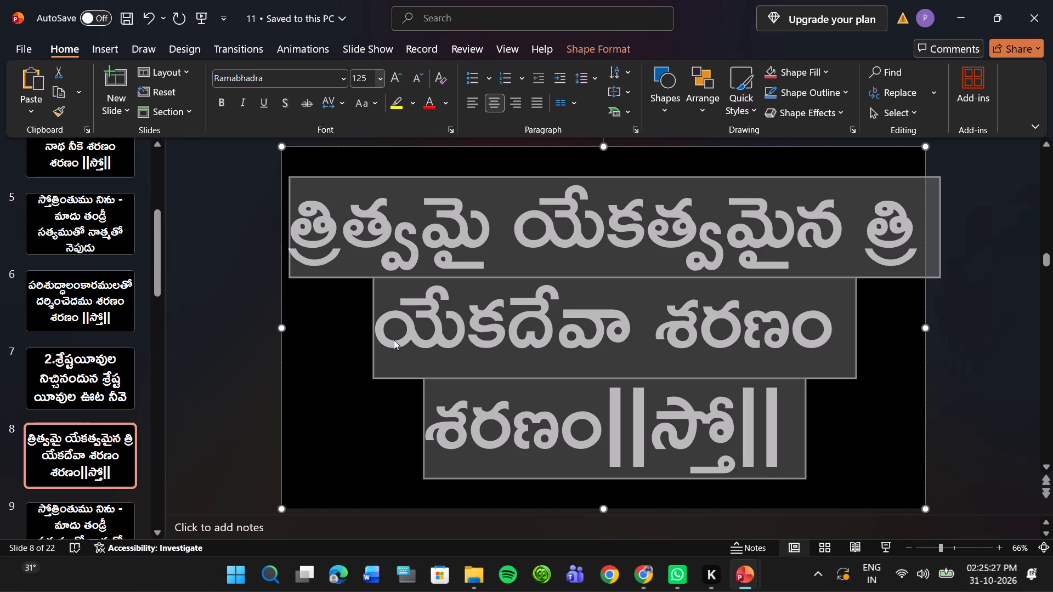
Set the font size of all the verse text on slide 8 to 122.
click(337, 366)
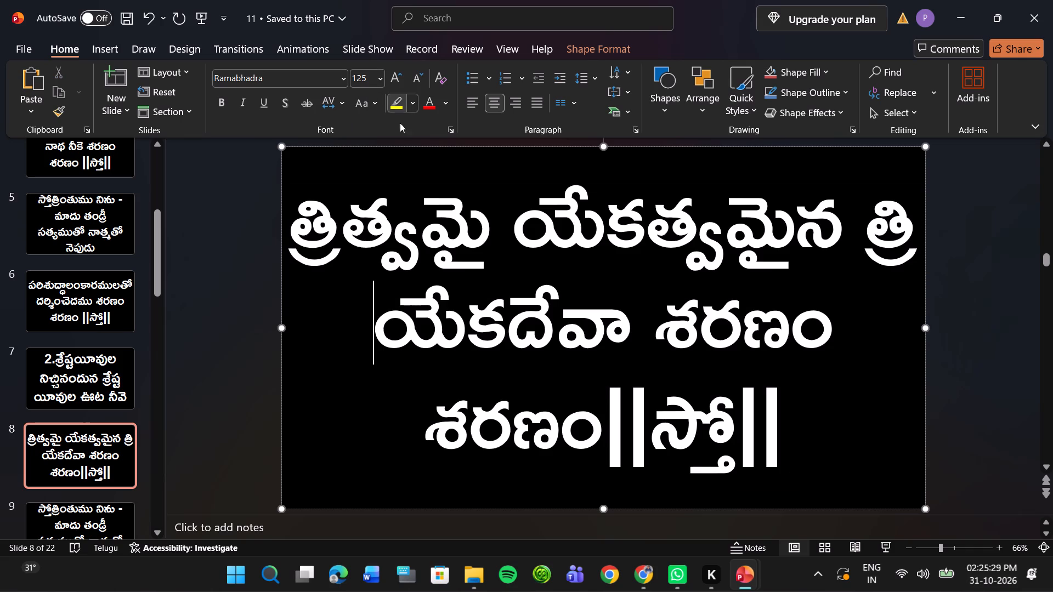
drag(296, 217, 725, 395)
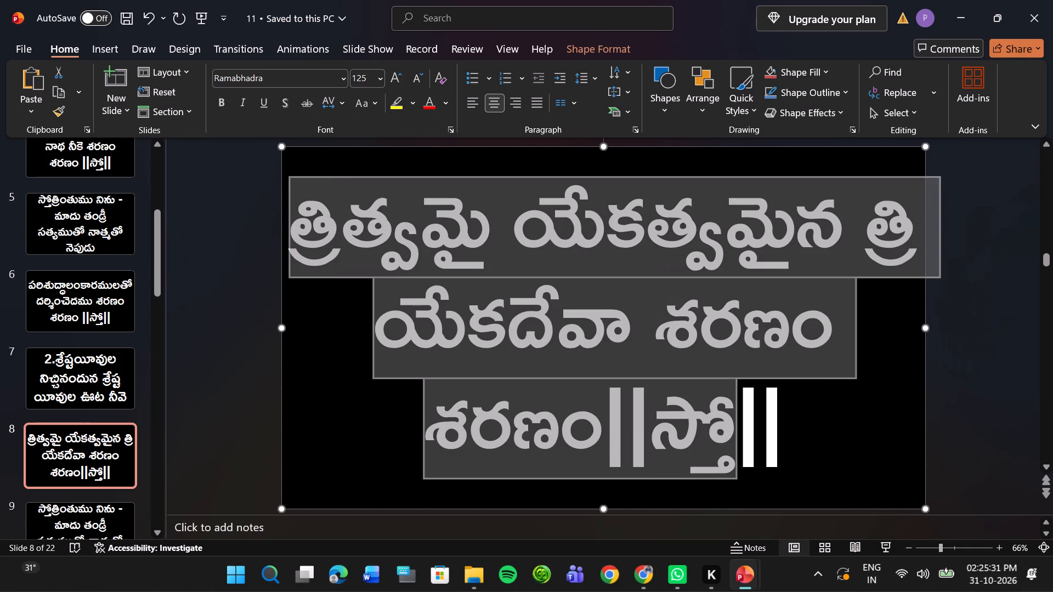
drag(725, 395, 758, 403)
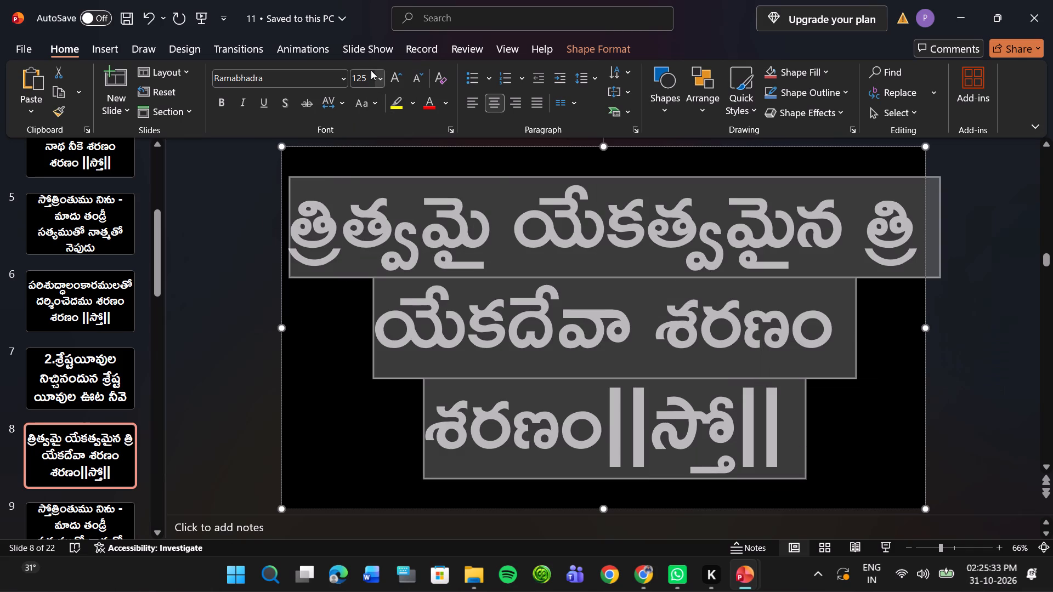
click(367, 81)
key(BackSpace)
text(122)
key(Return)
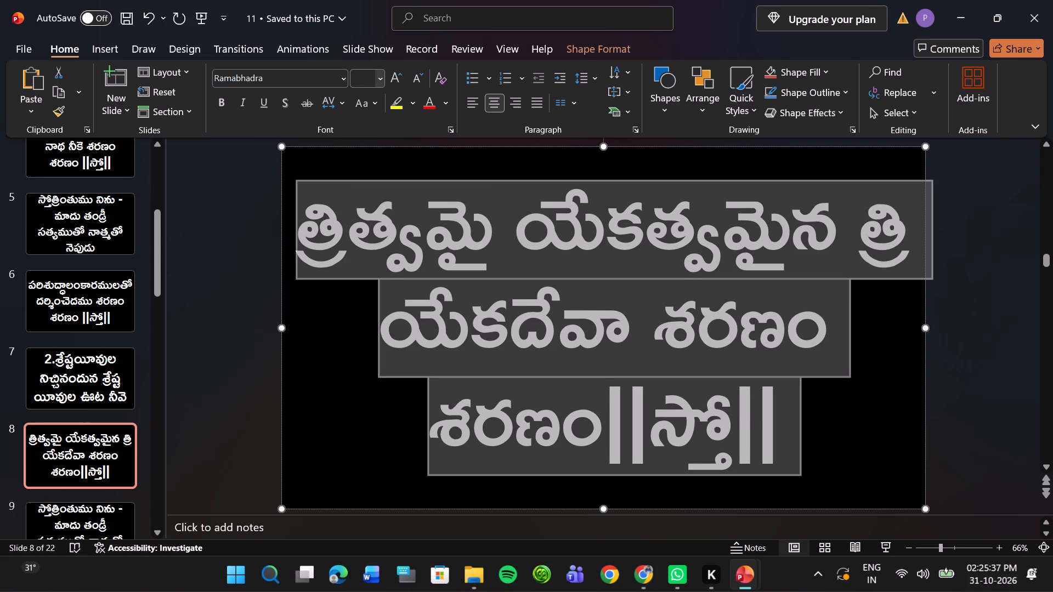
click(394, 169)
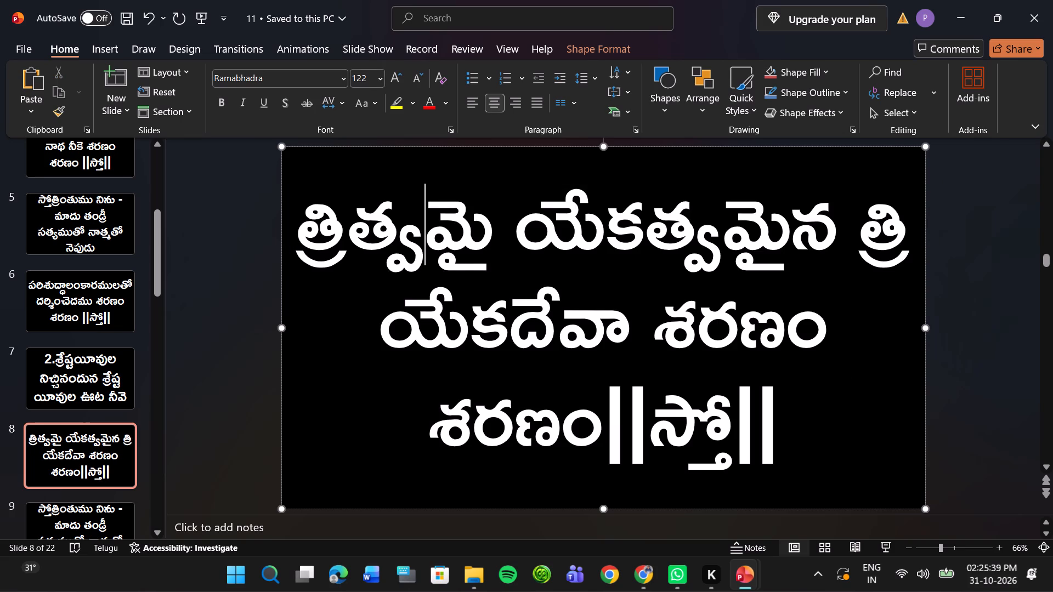
Insert a space before "త్రి" on slide 8 so it wraps to the second line, and replace the space before "యేకదేవా".
click(856, 227)
key(space)
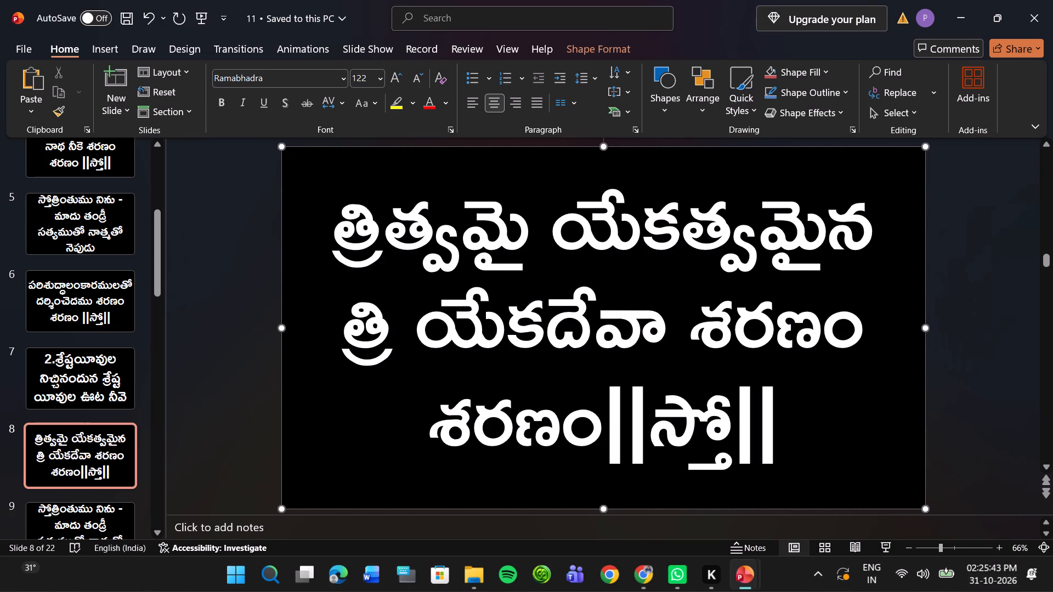
click(418, 333)
key(BackSpace)
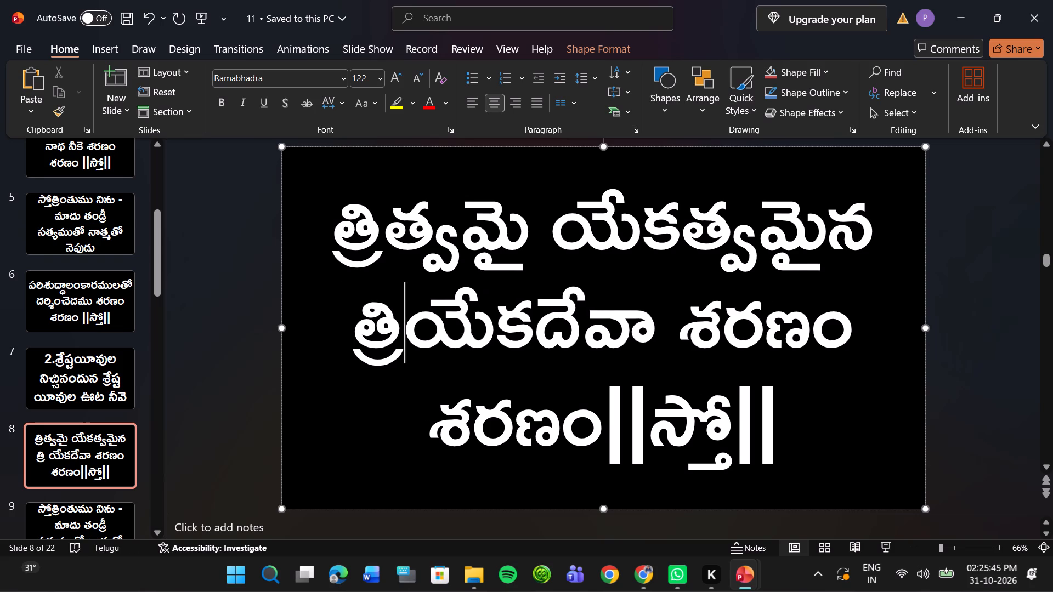
key(space)
Insert a space between "శరణం" and "||స్తో||" in the last line of slide 8.
click(605, 423)
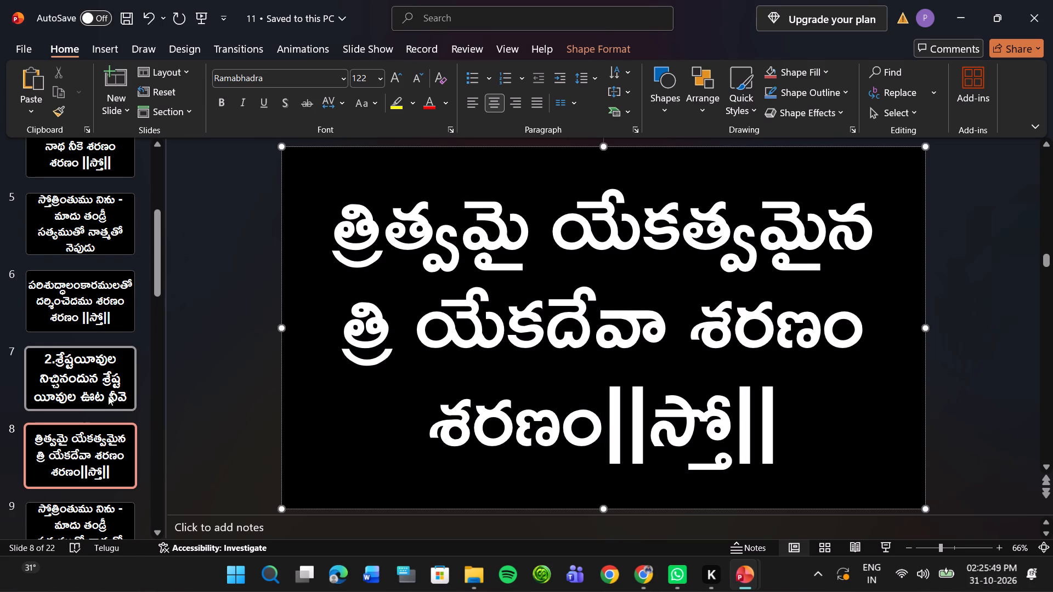
scroll(108, 396, up, 1)
scroll(108, 396, down, 1)
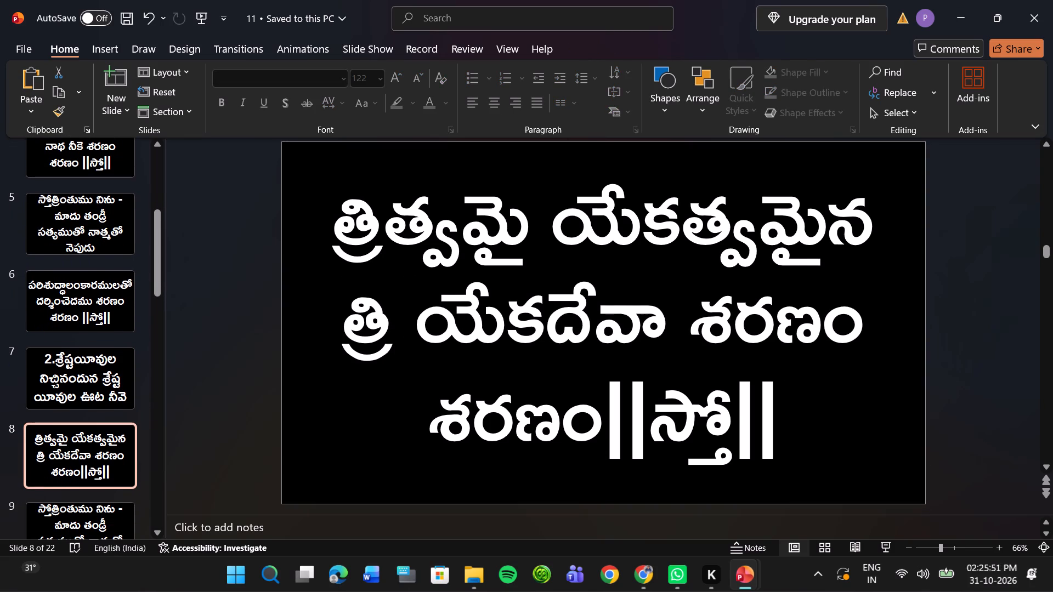
click(608, 418)
key(space)
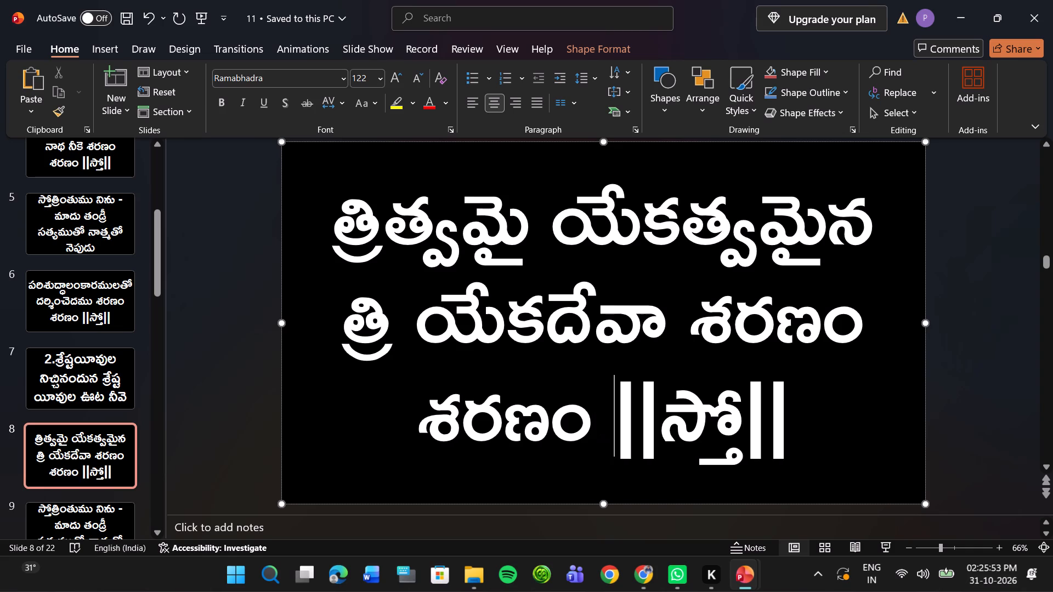
Enlarge all the verse text on slide 8 to font size 125, and then to 130.
drag(332, 225, 785, 445)
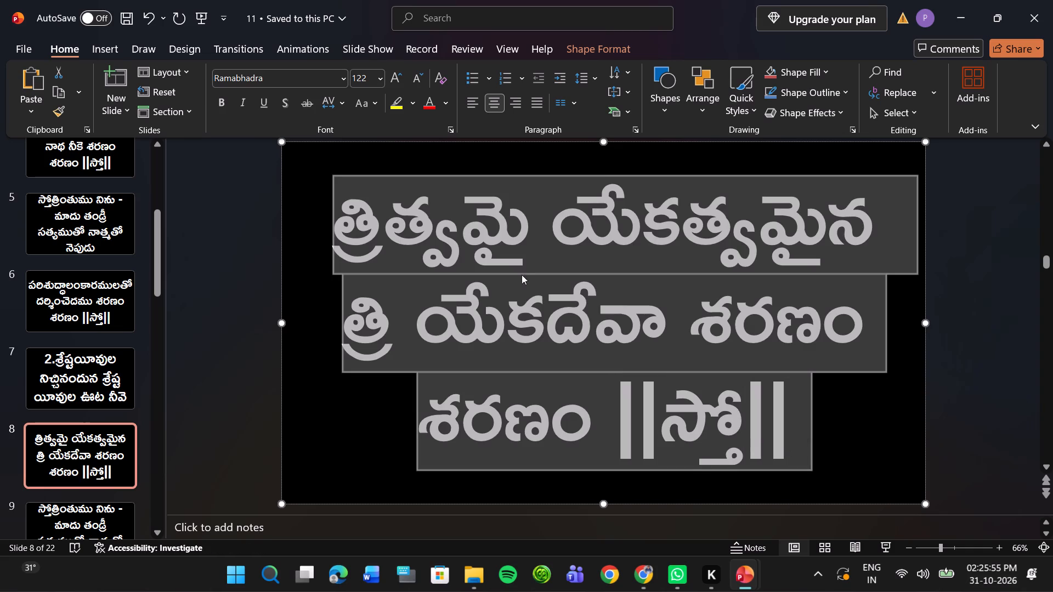
click(367, 77)
key(BackSpace)
key(1)
text(25)
key(Return)
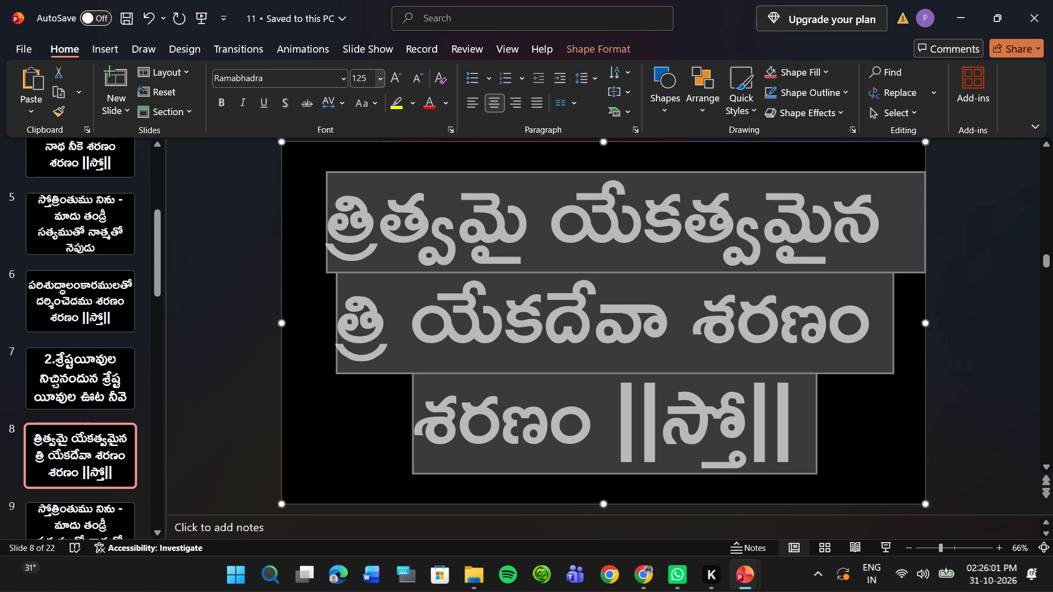
click(364, 77)
key(BackSpace)
text(130)
key(Return)
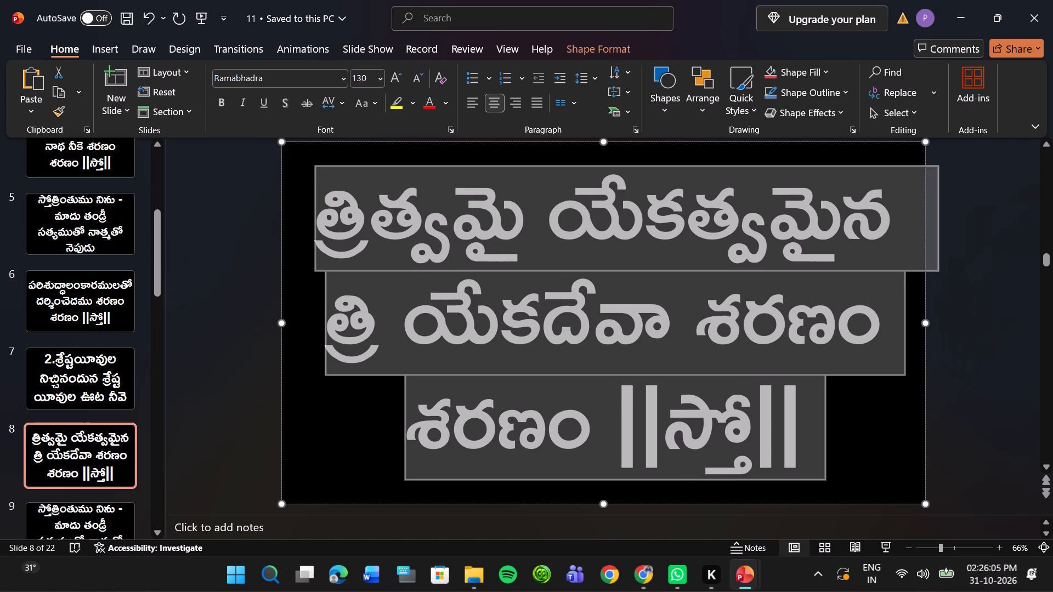
click(232, 209)
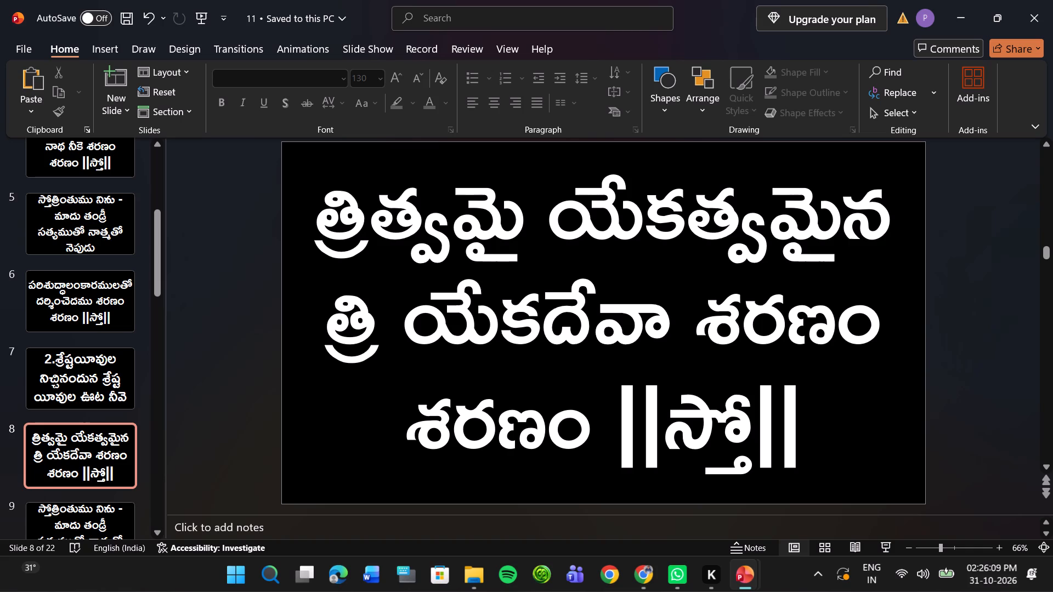
Stretch the verse 3 text box on slide 11 to the slide's side and top edges so it fills the whole slide.
scroll(105, 374, down, 1)
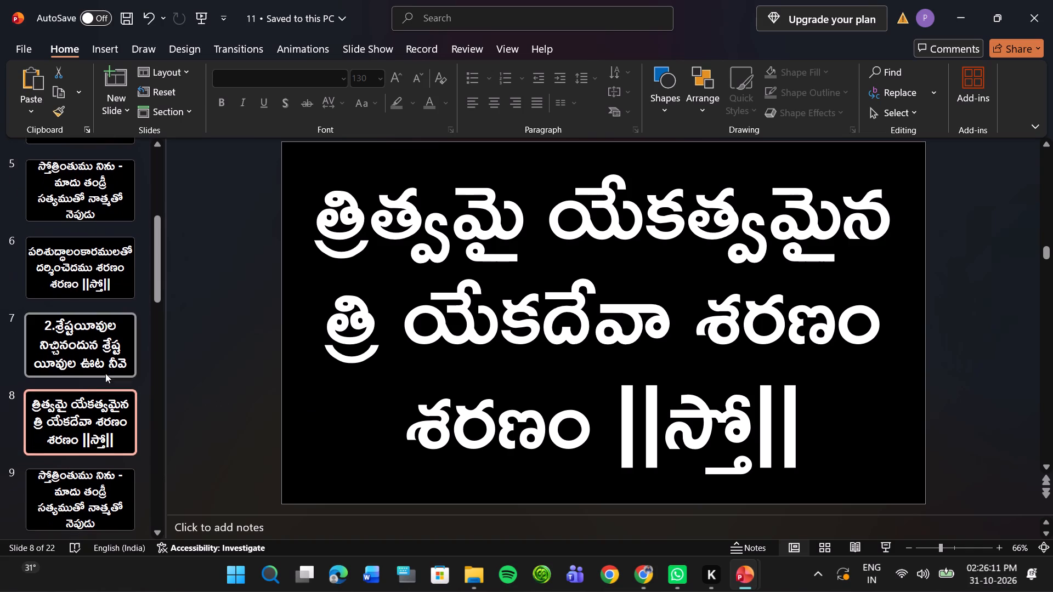
scroll(105, 373, down, 8)
click(105, 372)
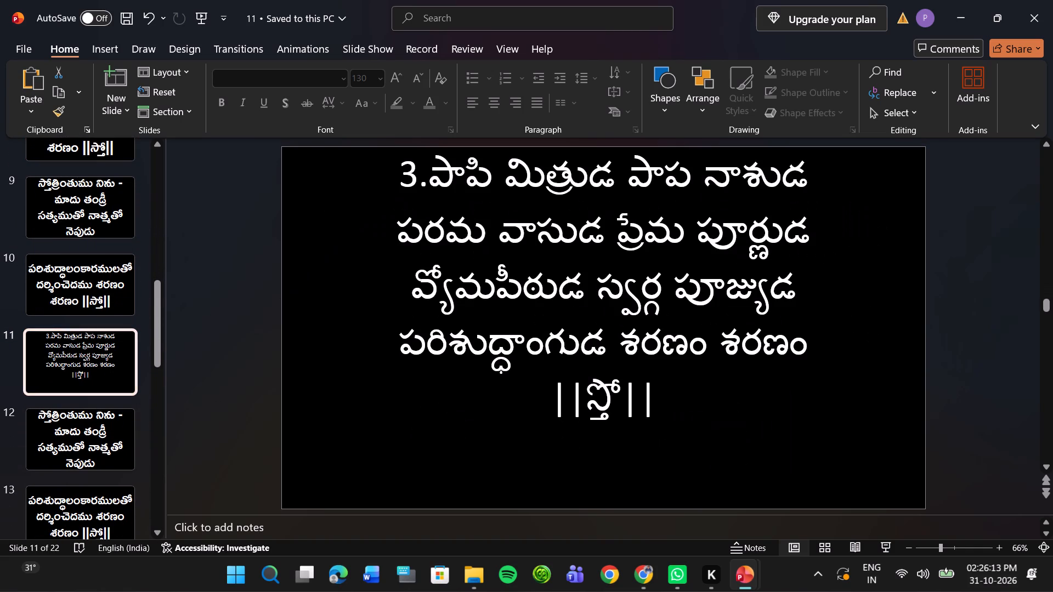
drag(406, 178, 570, 326)
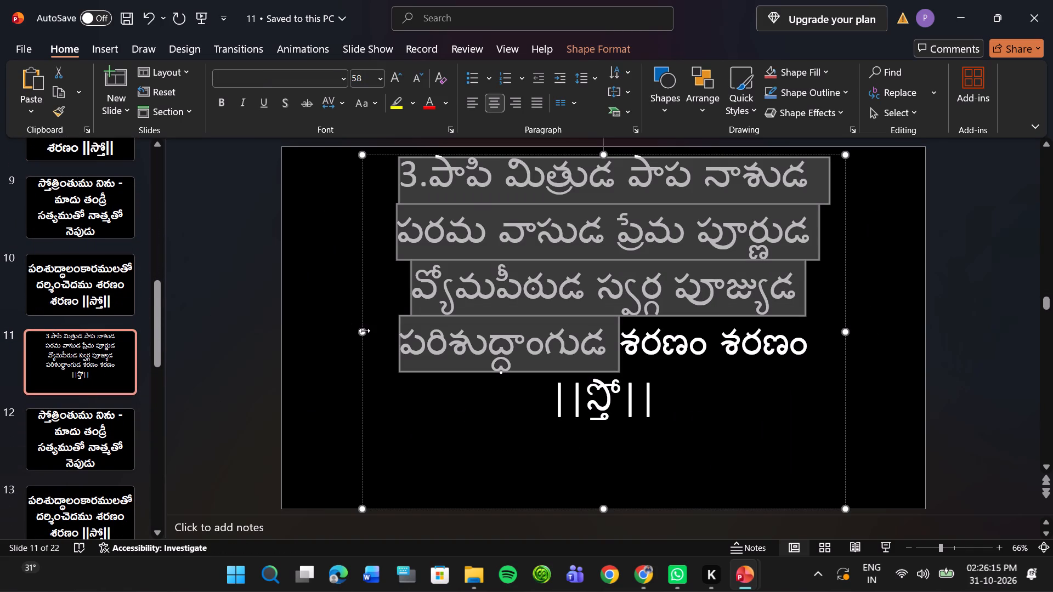
drag(364, 331, 281, 324)
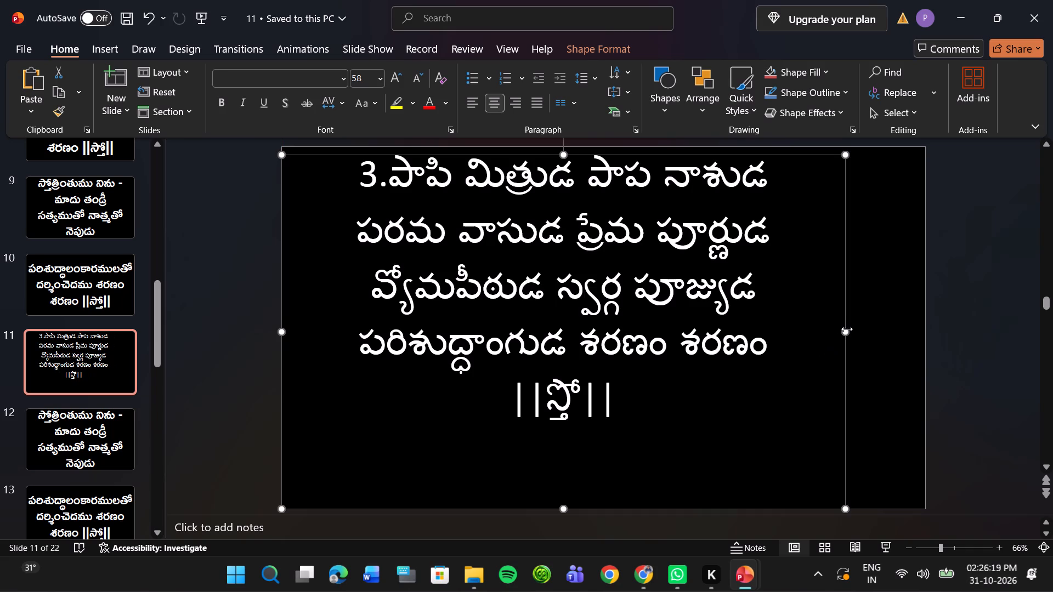
drag(846, 332, 920, 333)
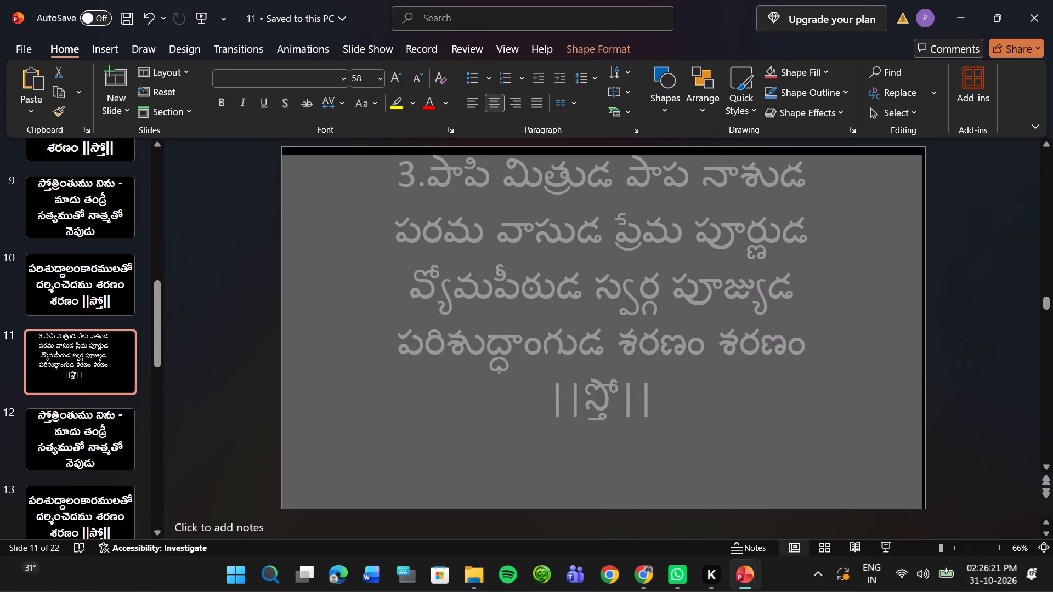
drag(920, 333, 926, 333)
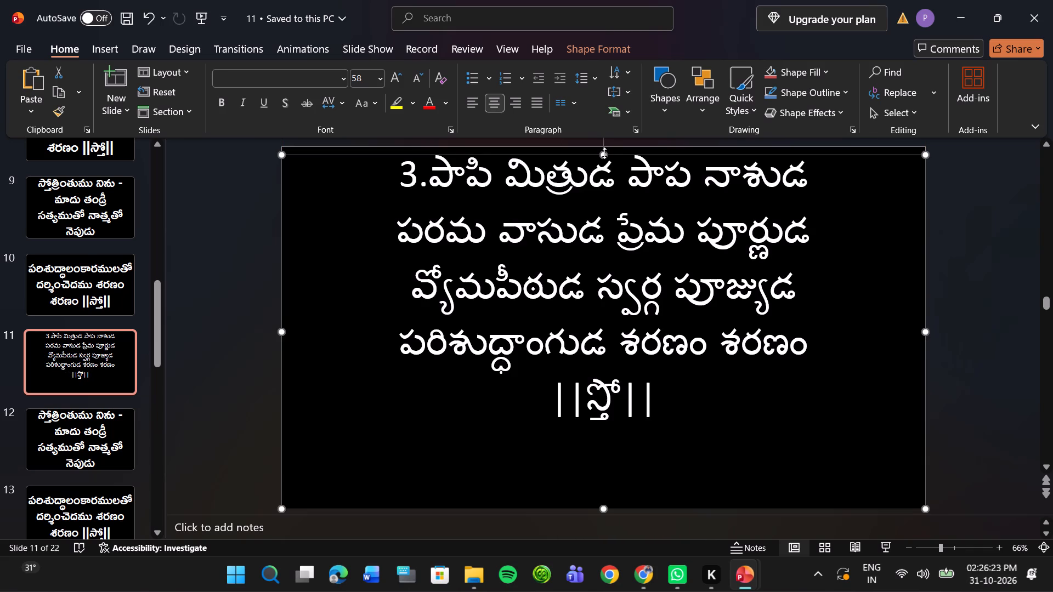
drag(604, 153, 607, 148)
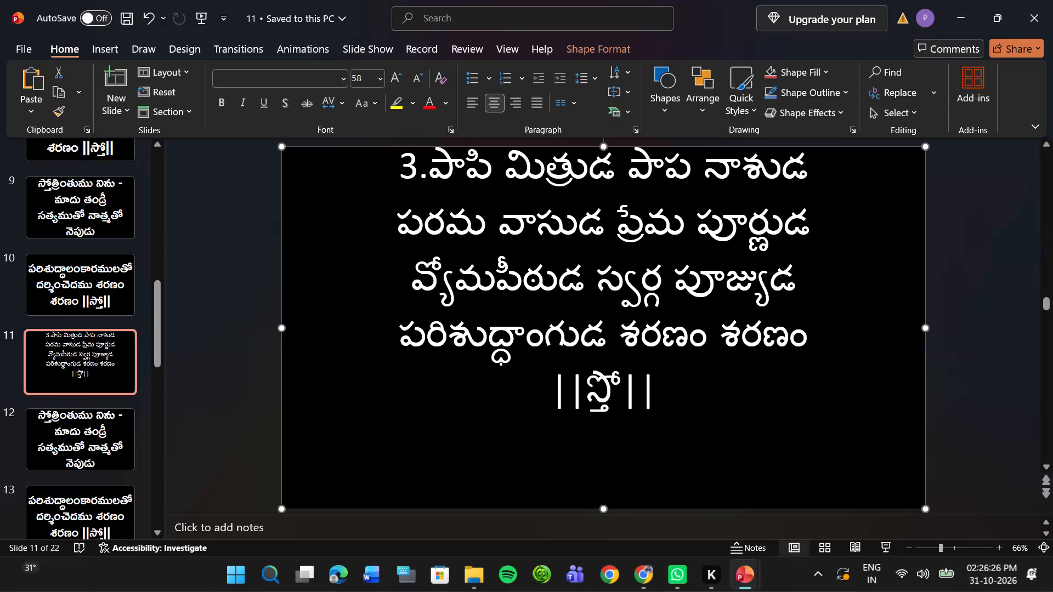
Set all the verse 3 text on slide 11 to the Ramabhadra font and align it vertically to the middle.
drag(397, 160, 662, 403)
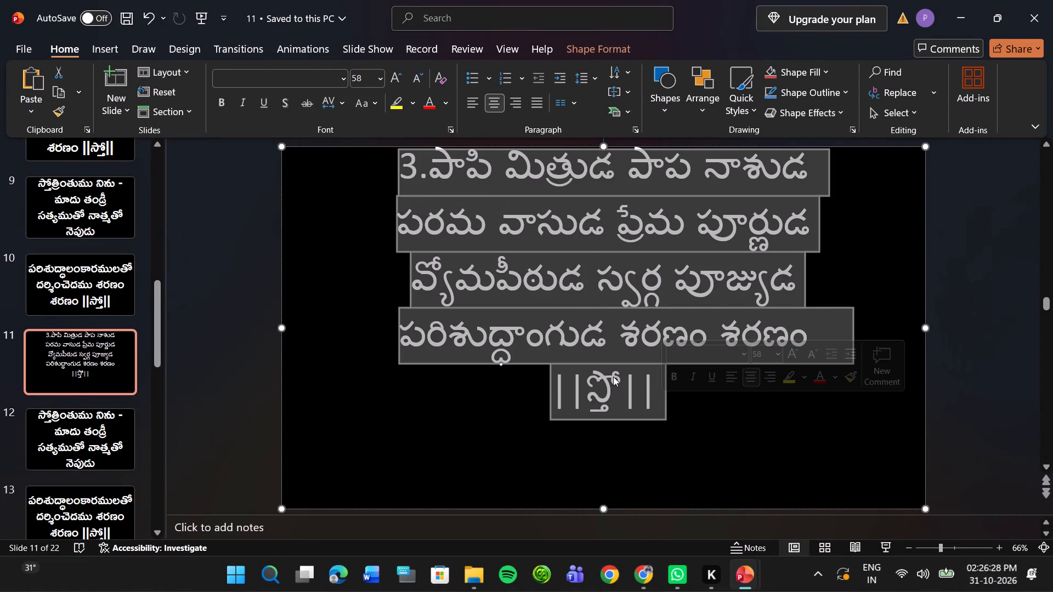
click(296, 77)
text(rama)
key(Return)
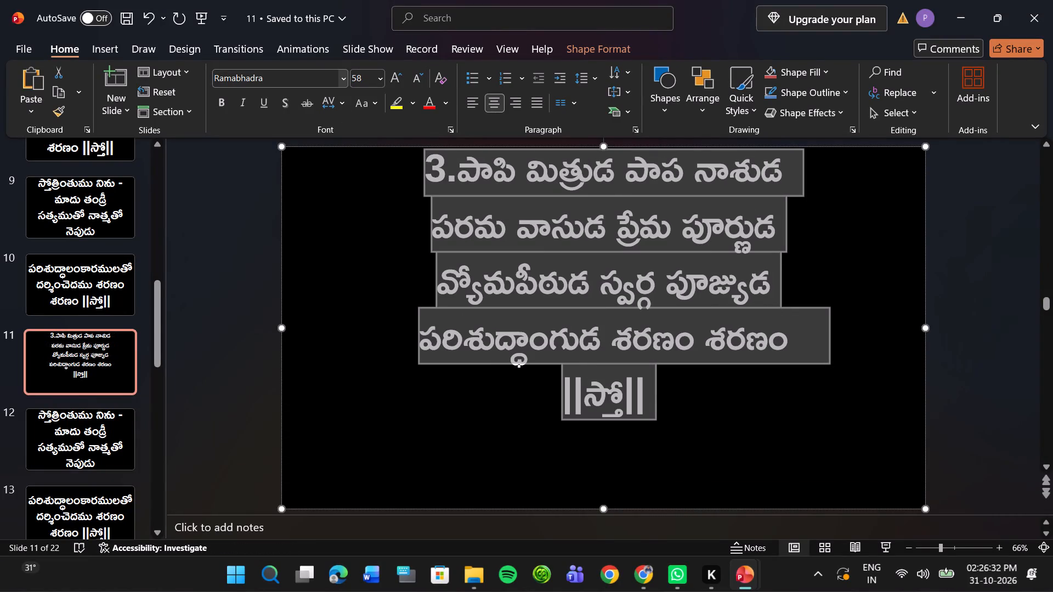
click(626, 96)
click(639, 160)
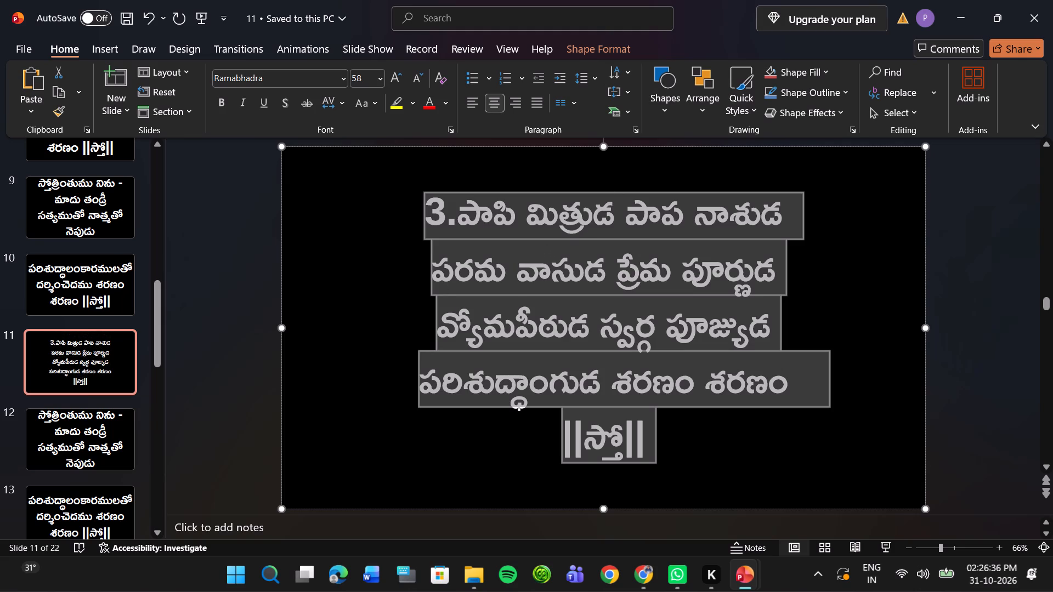
Copy slide 11 and paste the duplicate directly after it as slide 12.
right_click(83, 359)
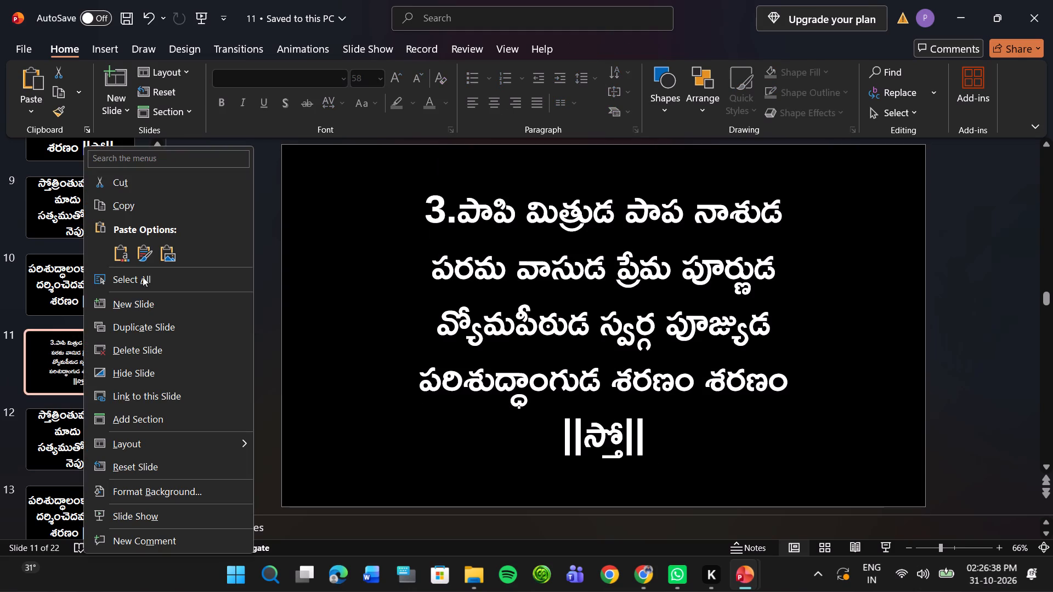
click(146, 209)
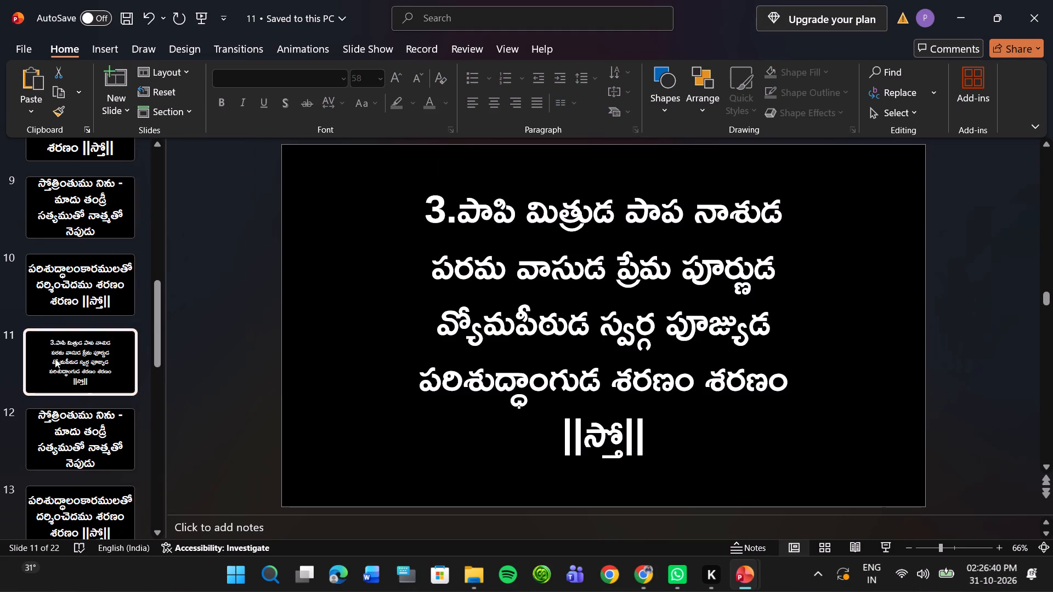
right_click(56, 358)
click(98, 248)
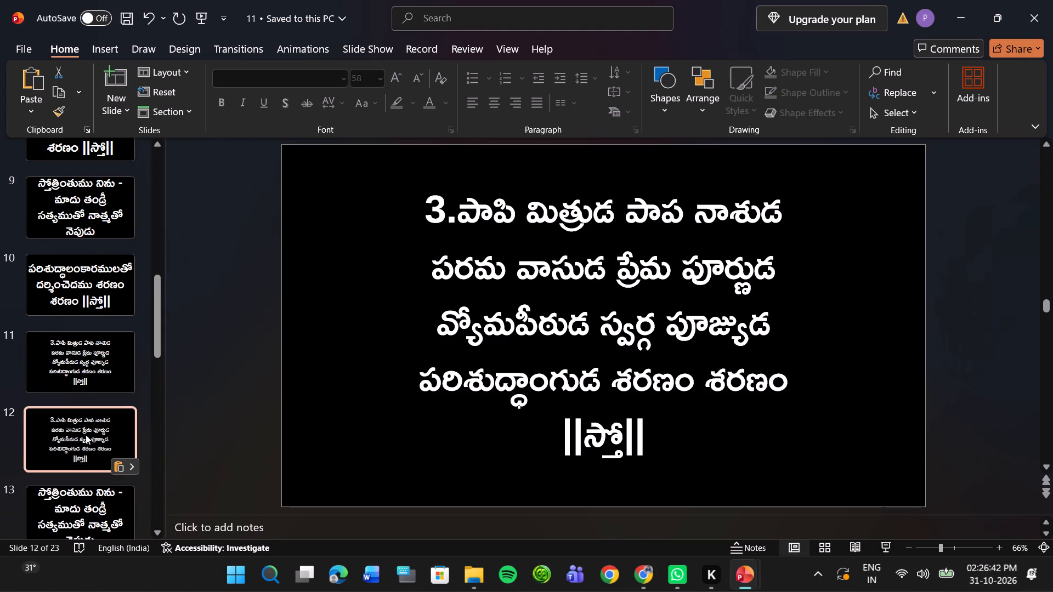
click(85, 438)
Delete everything from "వ్యోమపీఠుడ" onward on slide 11, keeping only the first two lines of verse 3.
click(66, 381)
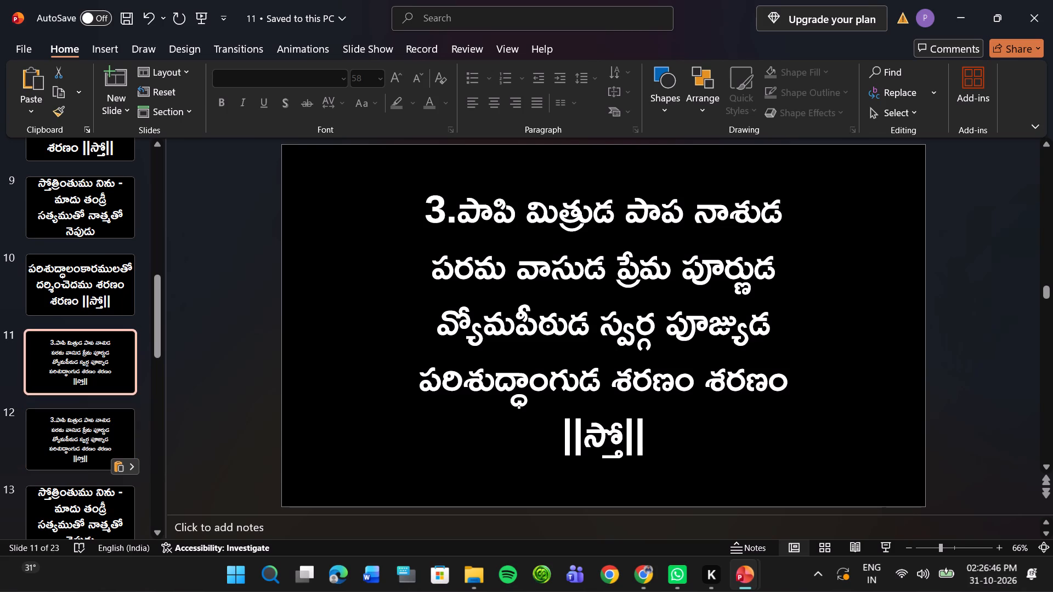
drag(449, 317, 656, 428)
key(BackSpace)
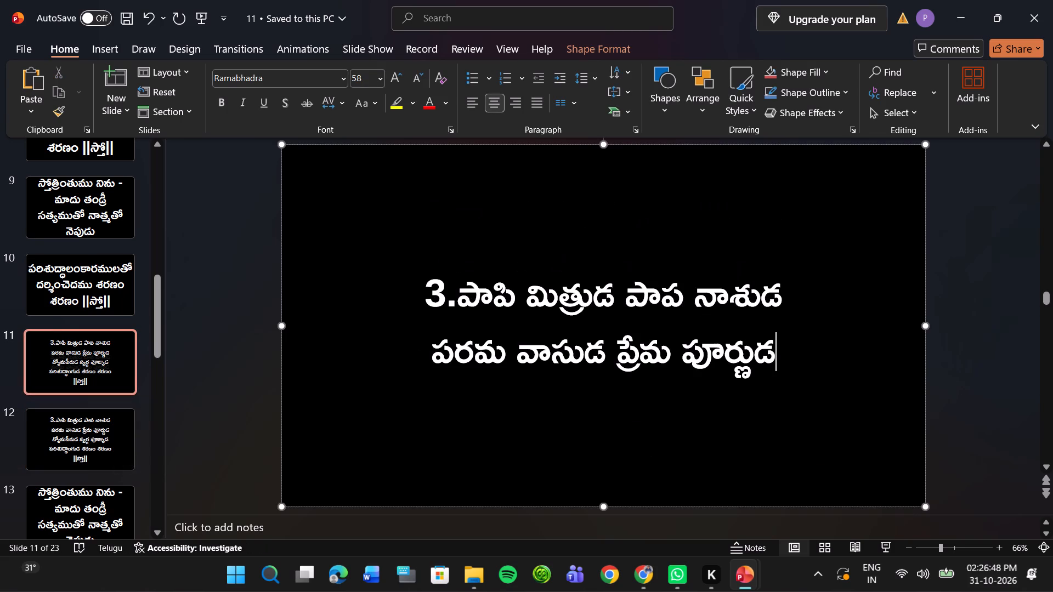
Delete the text of the first two verse 3 lines on slide 12, keeping everything from "వ్యోమపీఠుడ" onward.
click(70, 444)
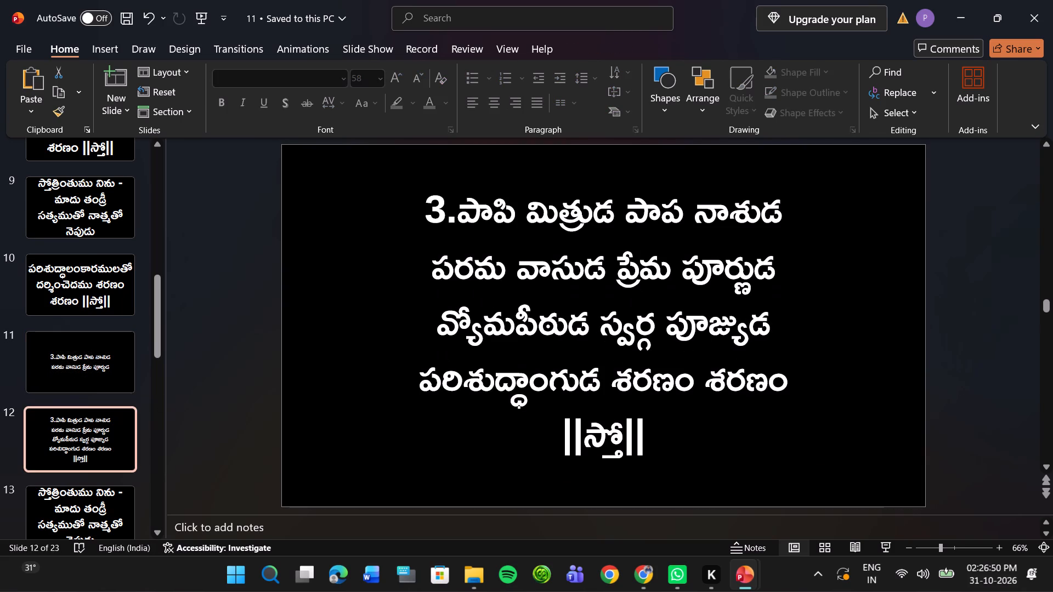
drag(427, 212, 763, 293)
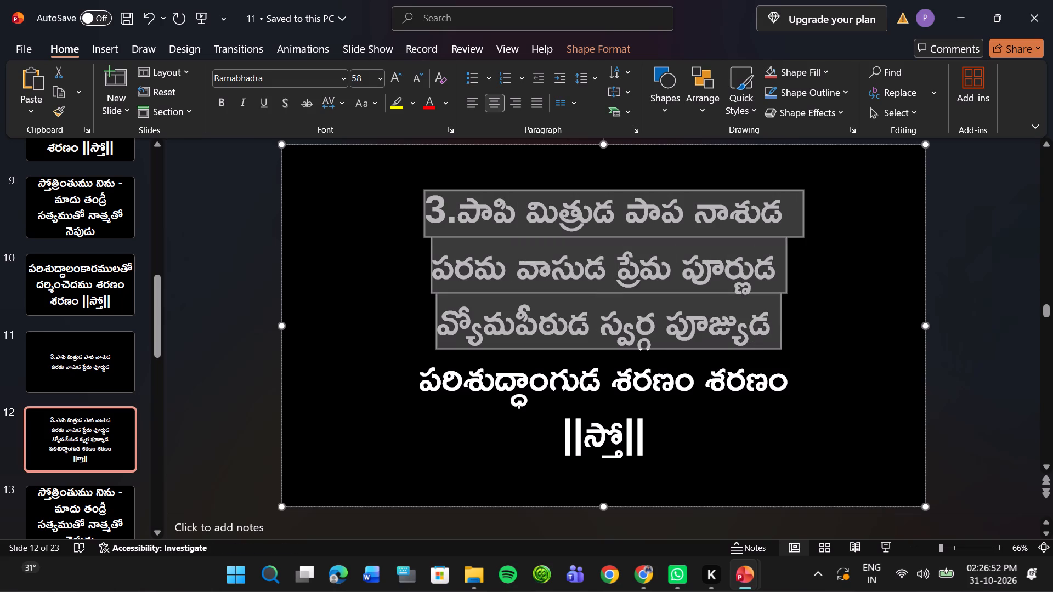
drag(763, 293, 776, 278)
key(BackSpace)
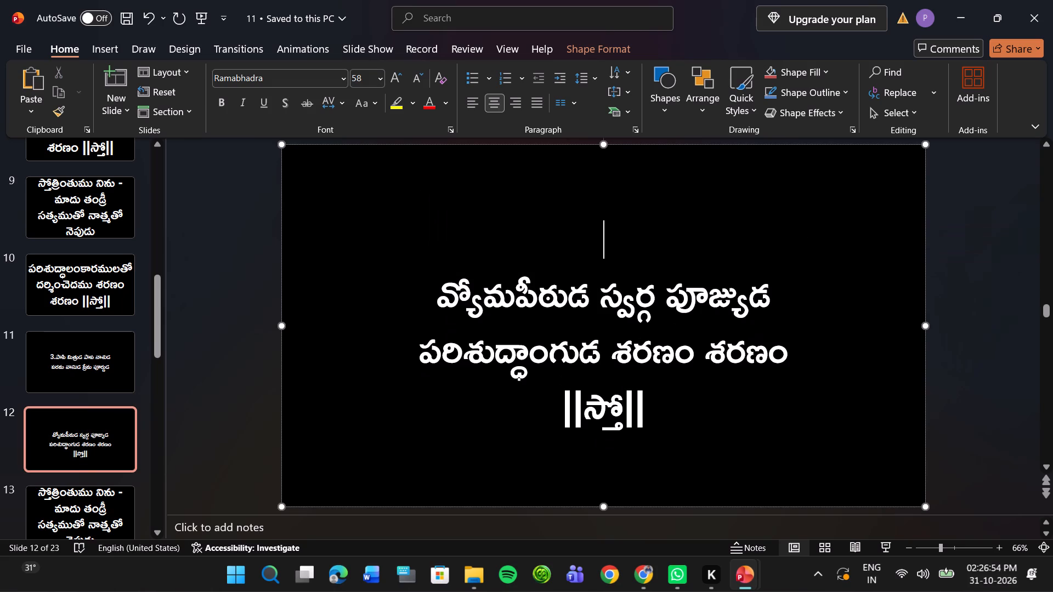
Enlarge both verse lines on slide 11 to font size 115, and reduce them to 96.
click(89, 336)
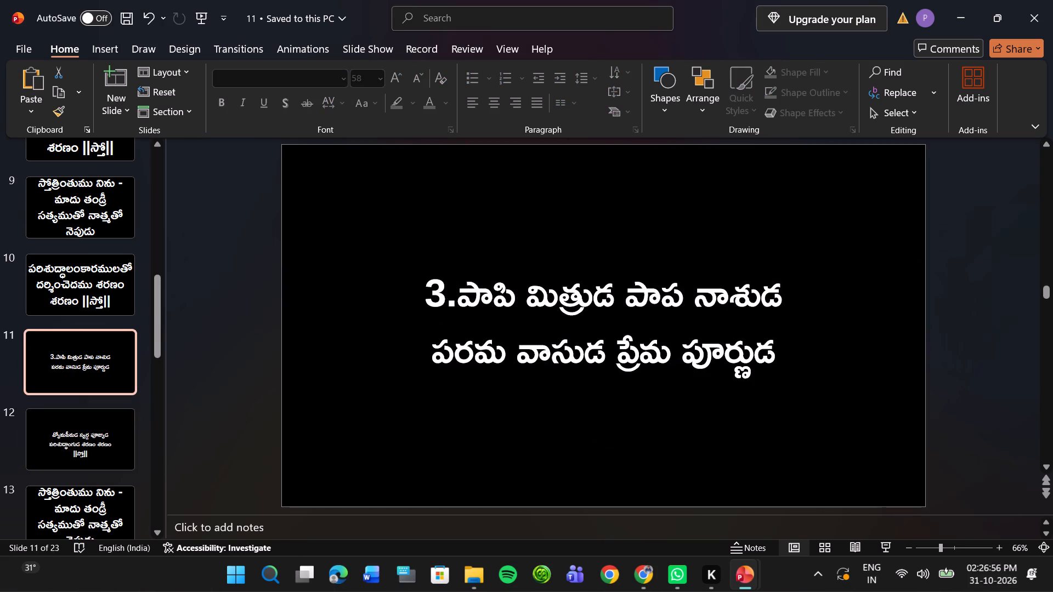
drag(433, 280, 771, 339)
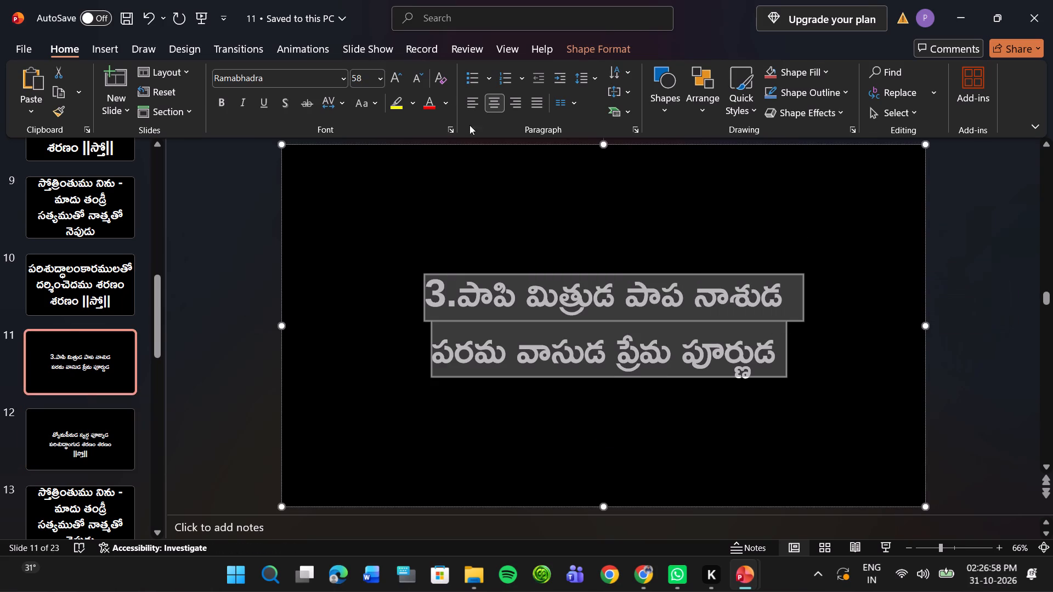
triple_click(393, 80)
double_click(393, 80)
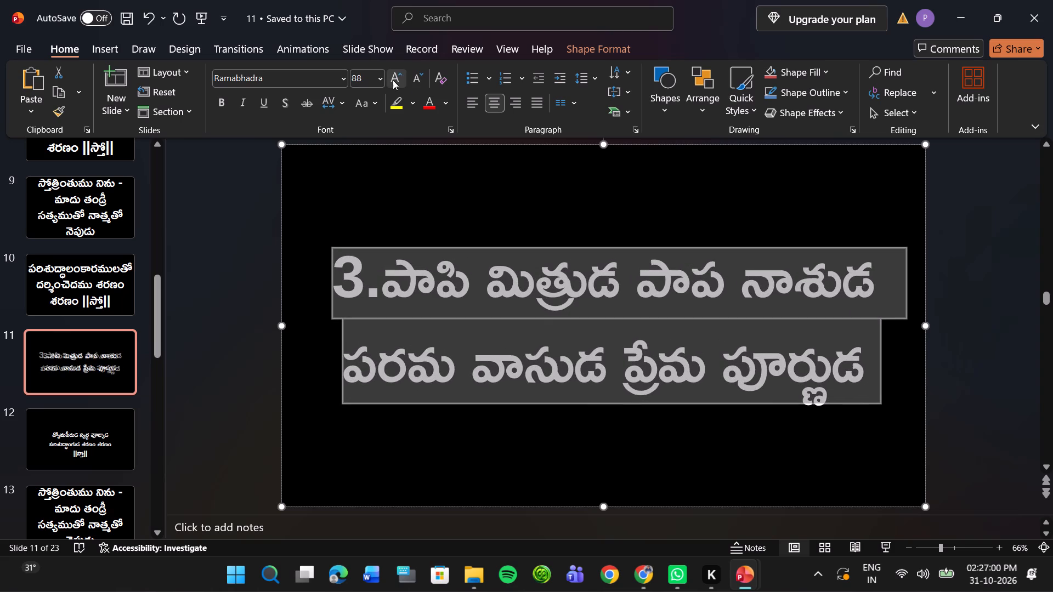
click(393, 80)
click(393, 80)
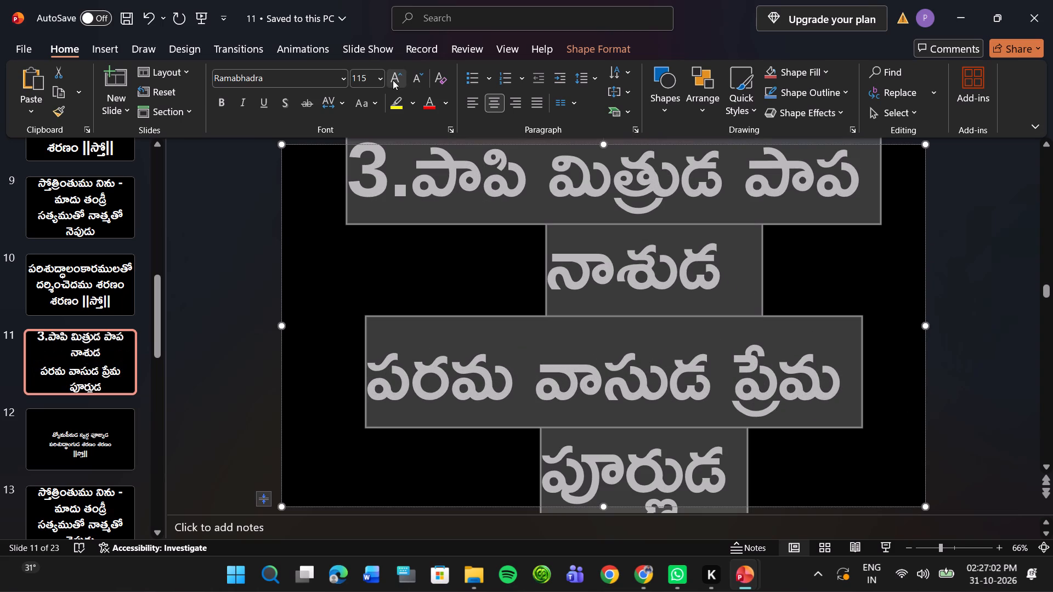
click(409, 80)
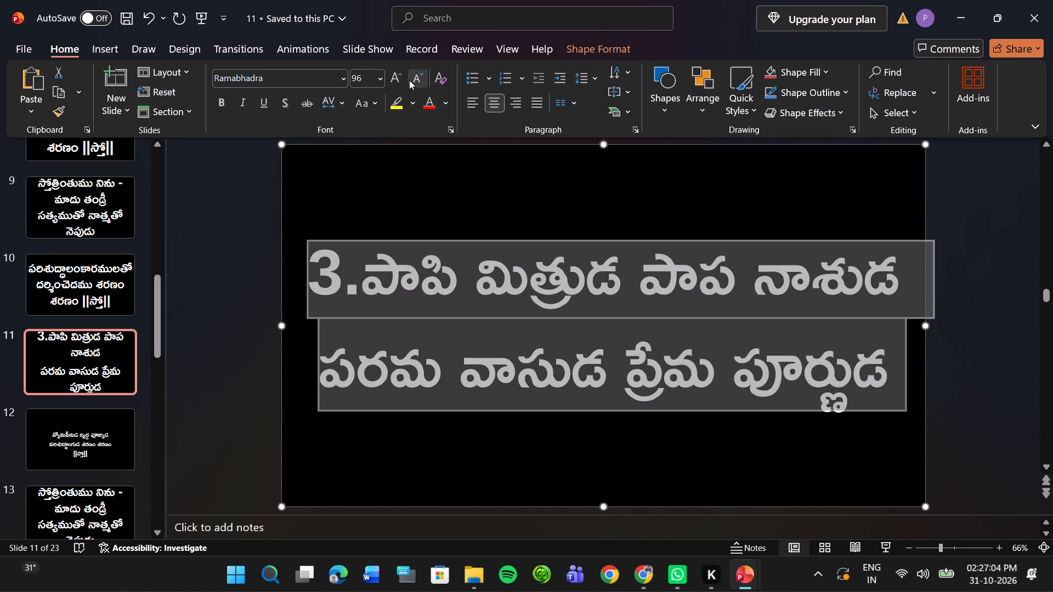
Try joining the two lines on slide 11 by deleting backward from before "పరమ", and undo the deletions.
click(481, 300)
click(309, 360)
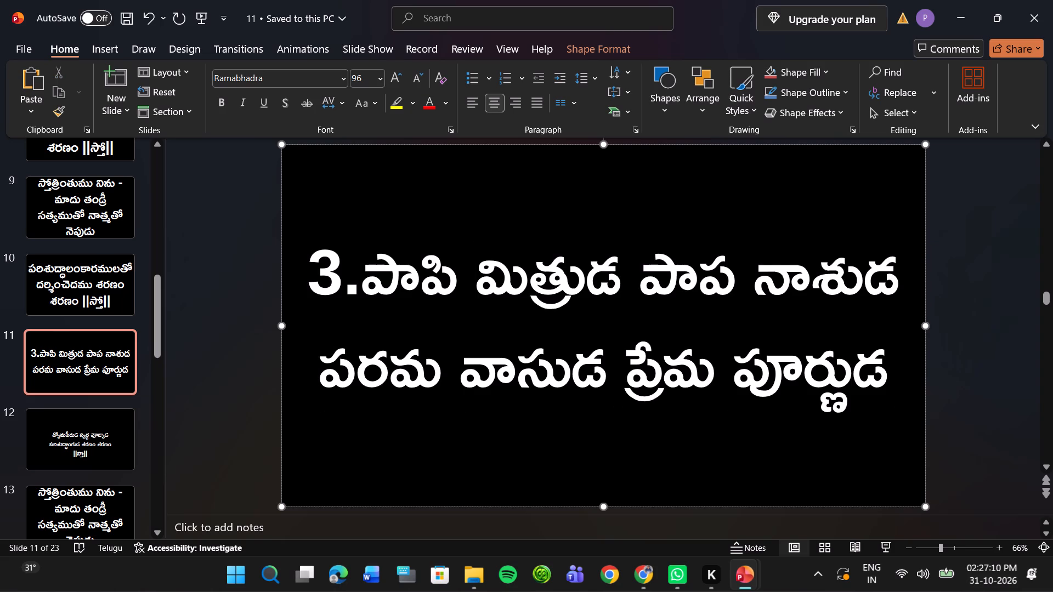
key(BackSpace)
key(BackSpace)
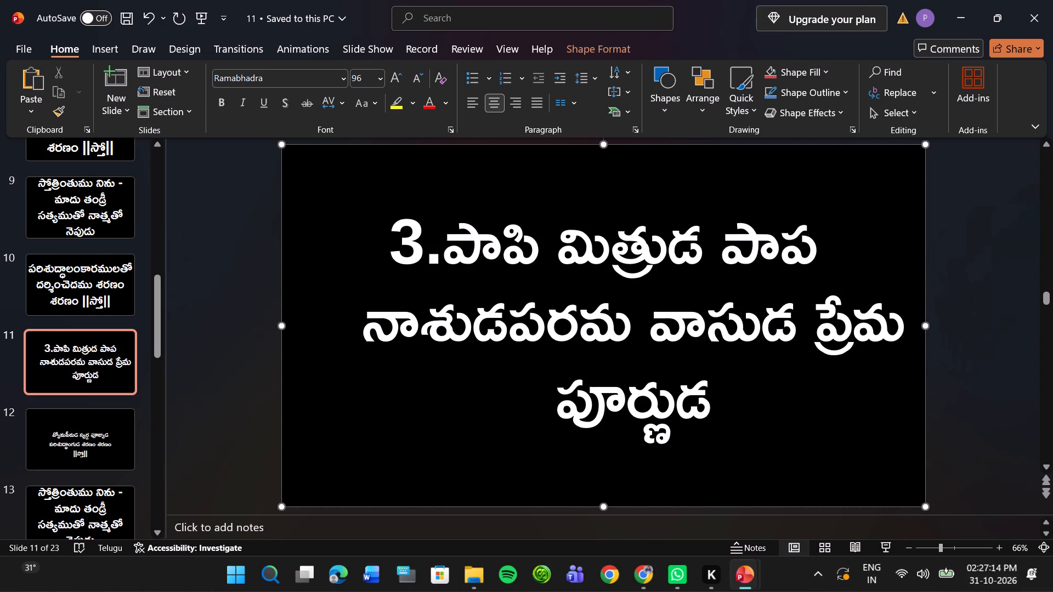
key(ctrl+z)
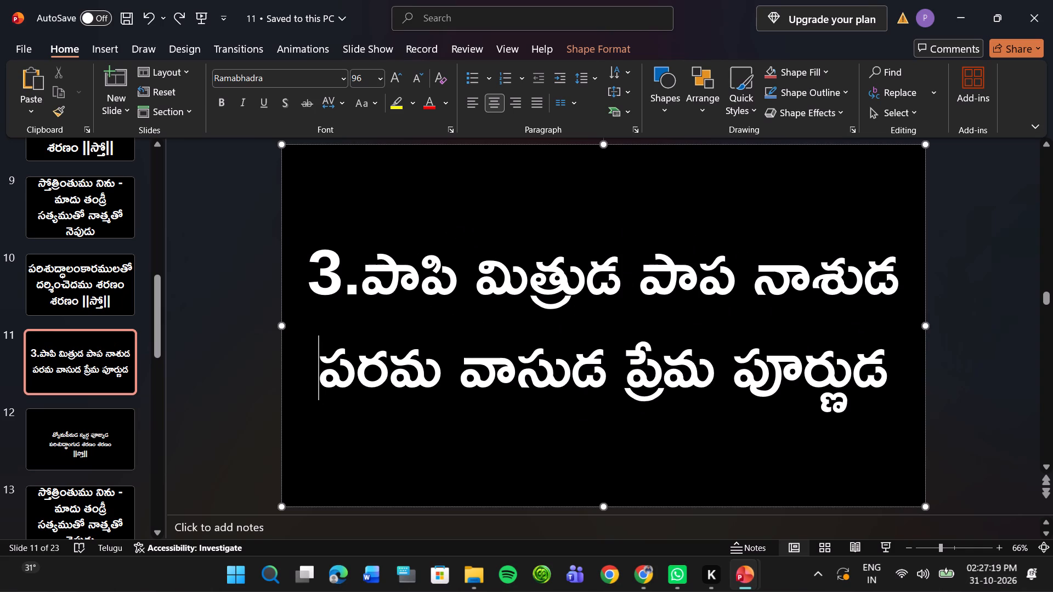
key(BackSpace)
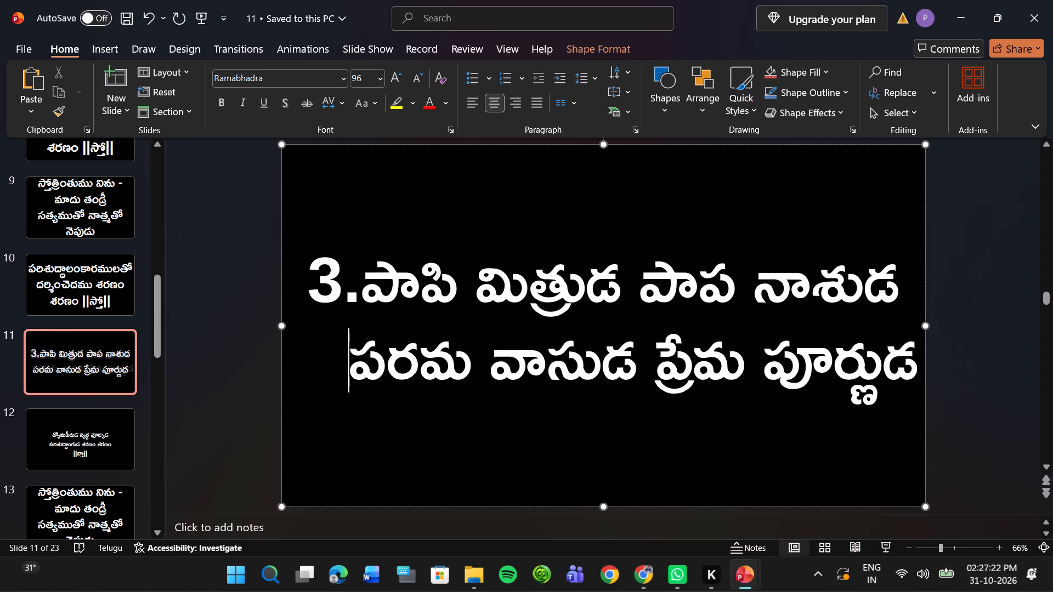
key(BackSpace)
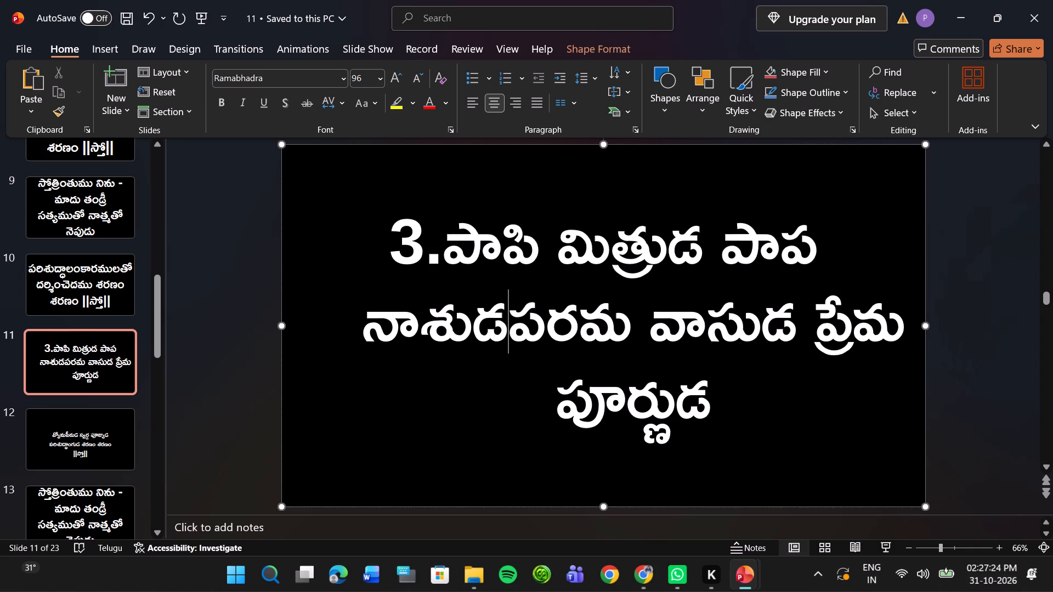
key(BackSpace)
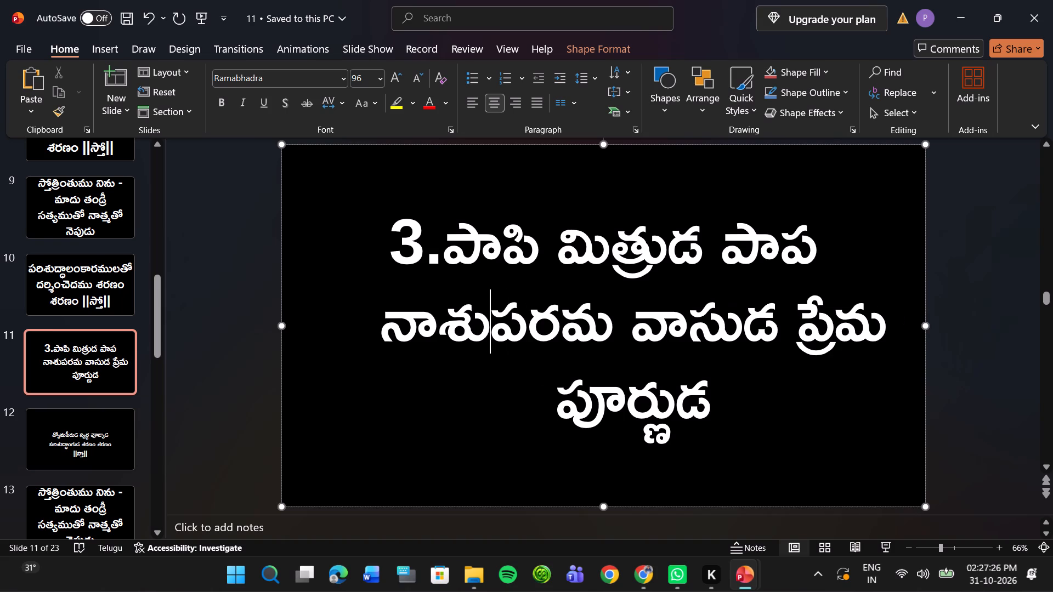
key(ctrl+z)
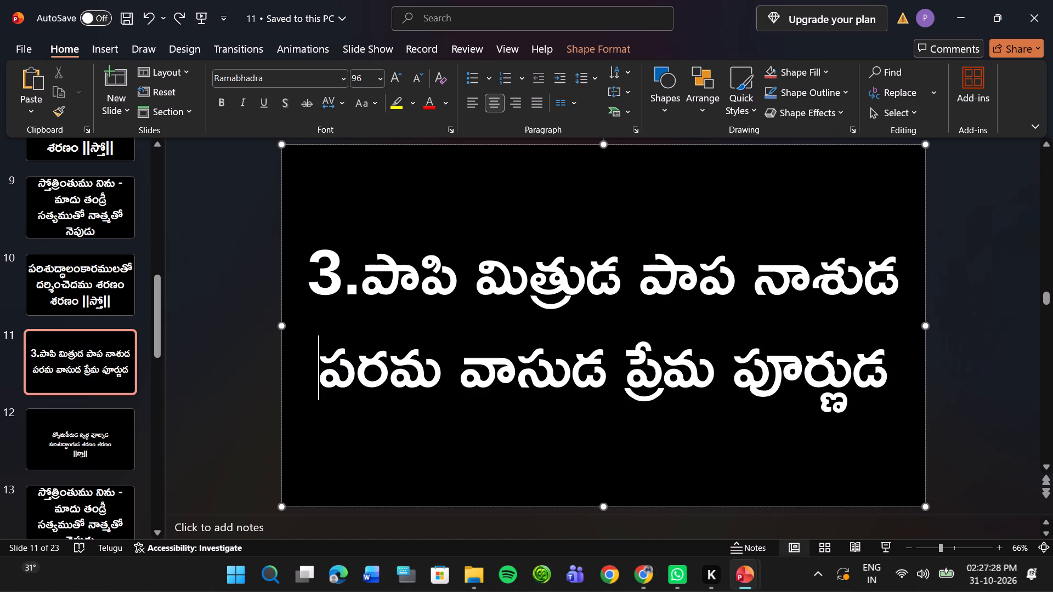
Join the two lines on slide 11 into one paragraph, with a single space between "నాశుడ" and "పరమ".
key(BackSpace)
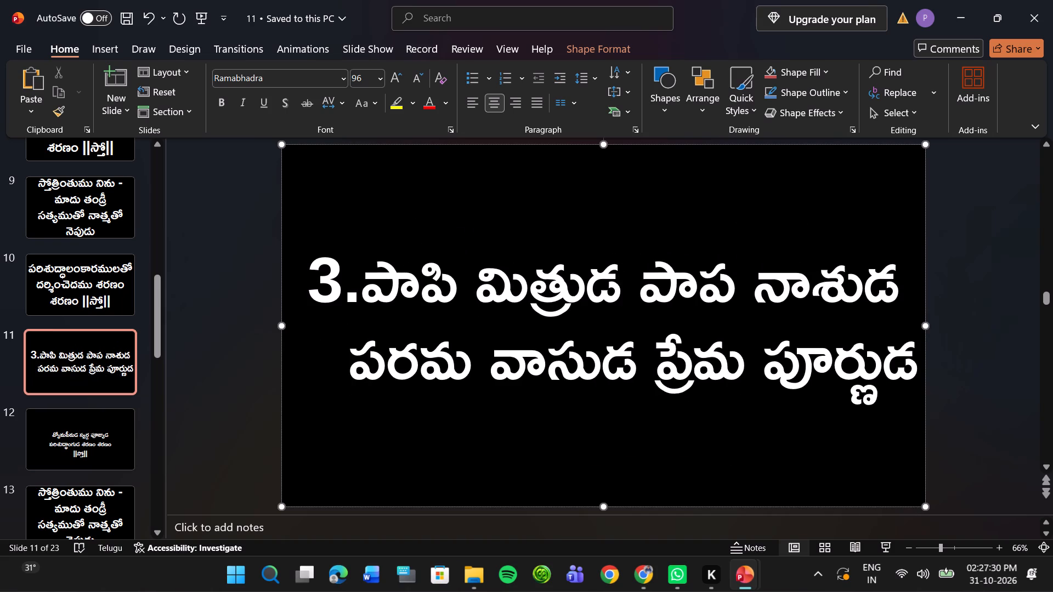
key(BackSpace)
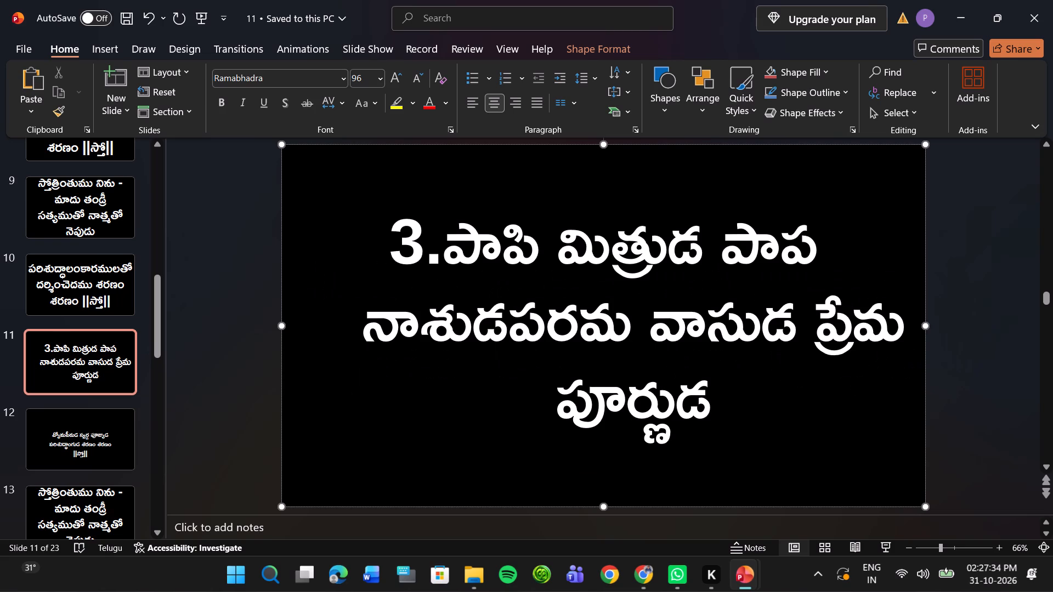
key(space)
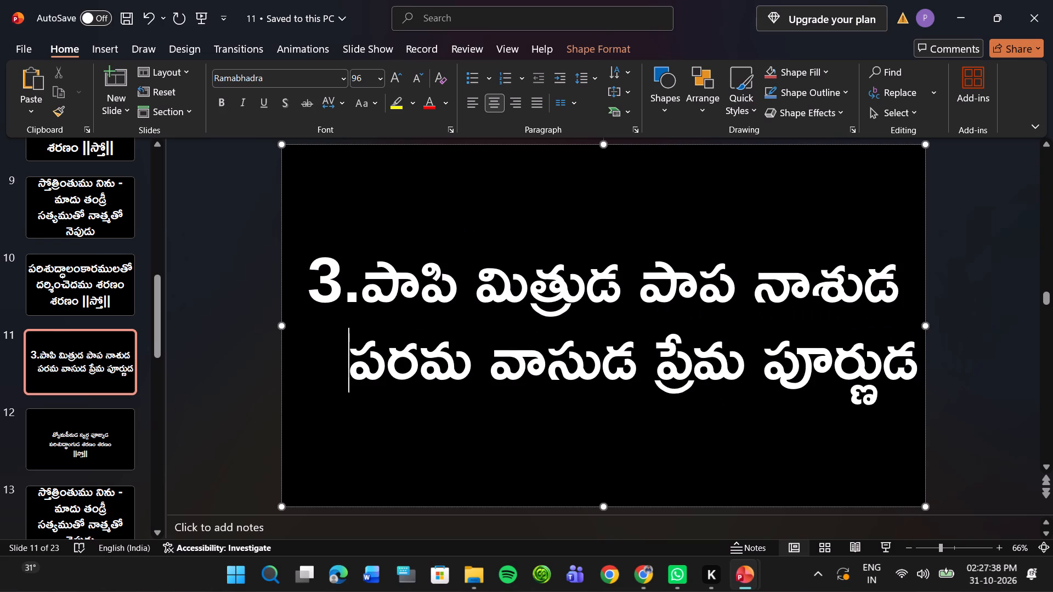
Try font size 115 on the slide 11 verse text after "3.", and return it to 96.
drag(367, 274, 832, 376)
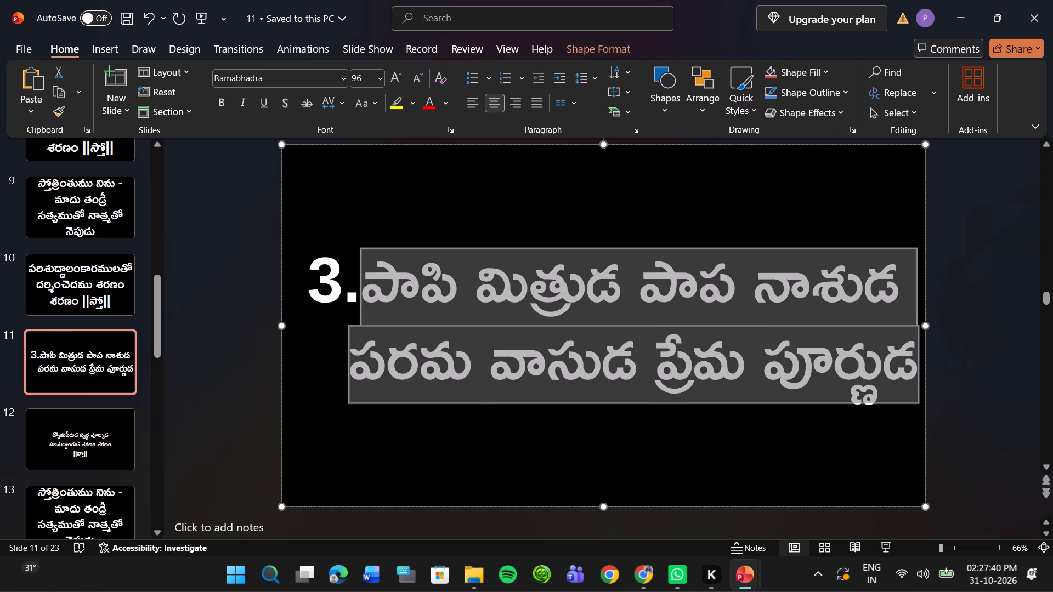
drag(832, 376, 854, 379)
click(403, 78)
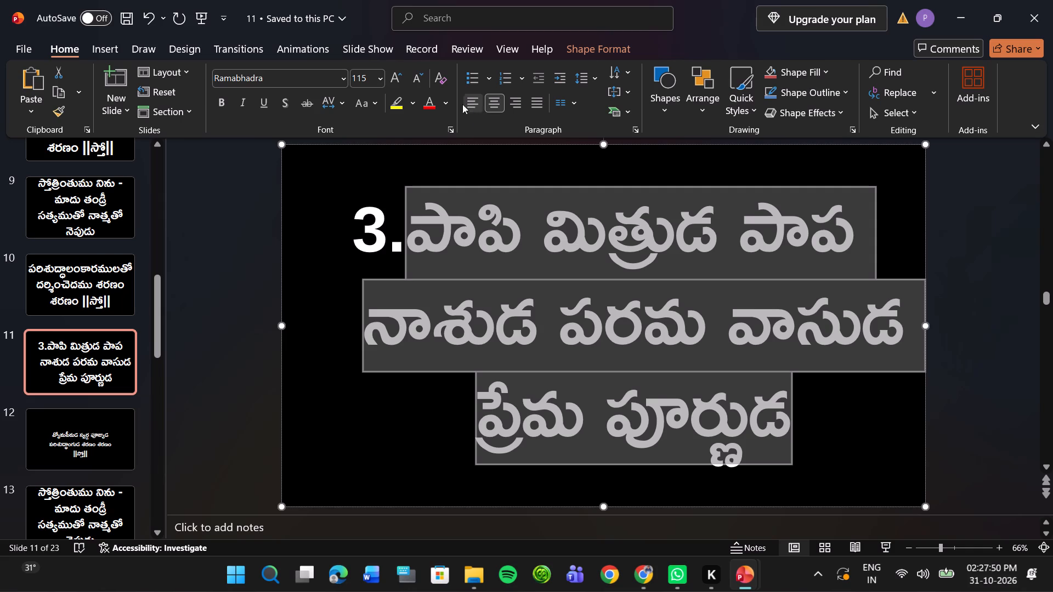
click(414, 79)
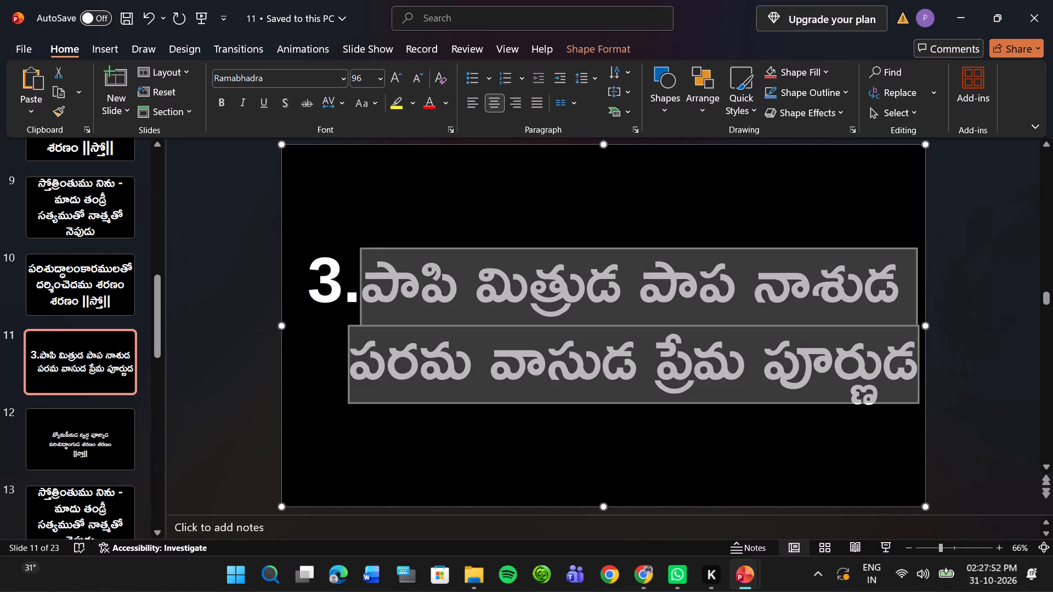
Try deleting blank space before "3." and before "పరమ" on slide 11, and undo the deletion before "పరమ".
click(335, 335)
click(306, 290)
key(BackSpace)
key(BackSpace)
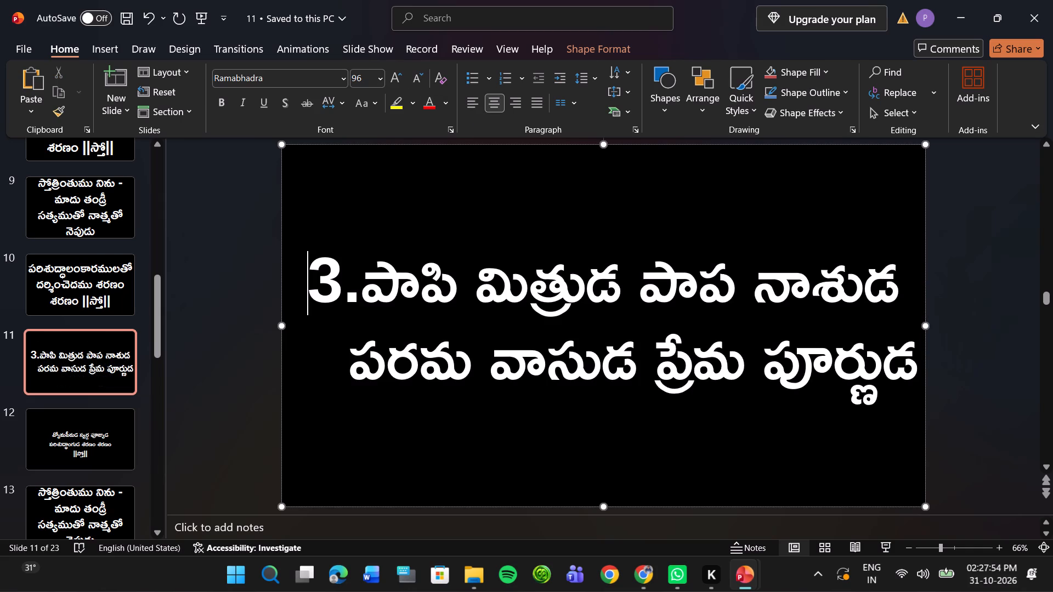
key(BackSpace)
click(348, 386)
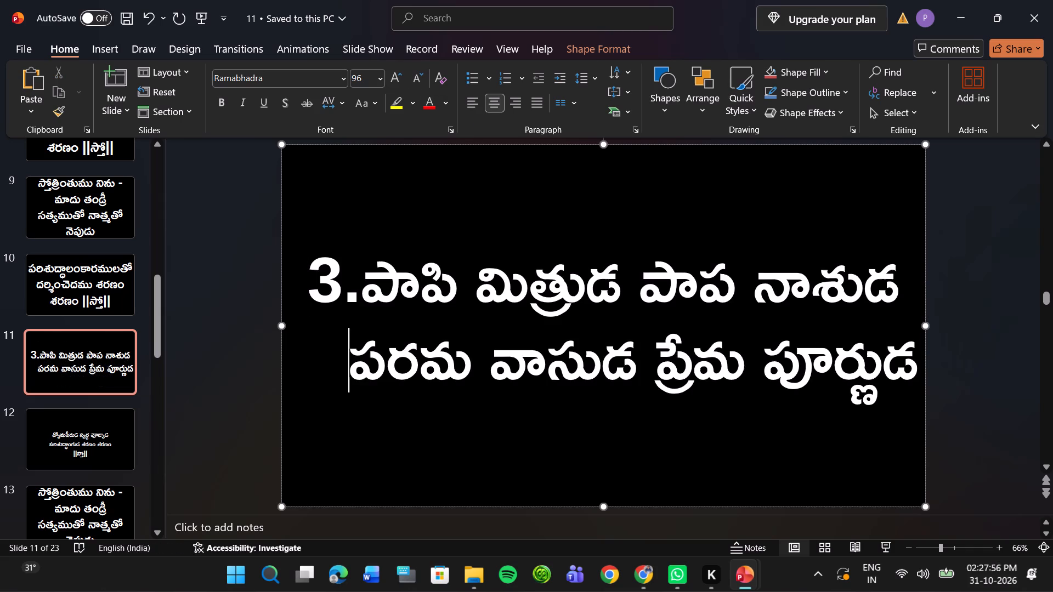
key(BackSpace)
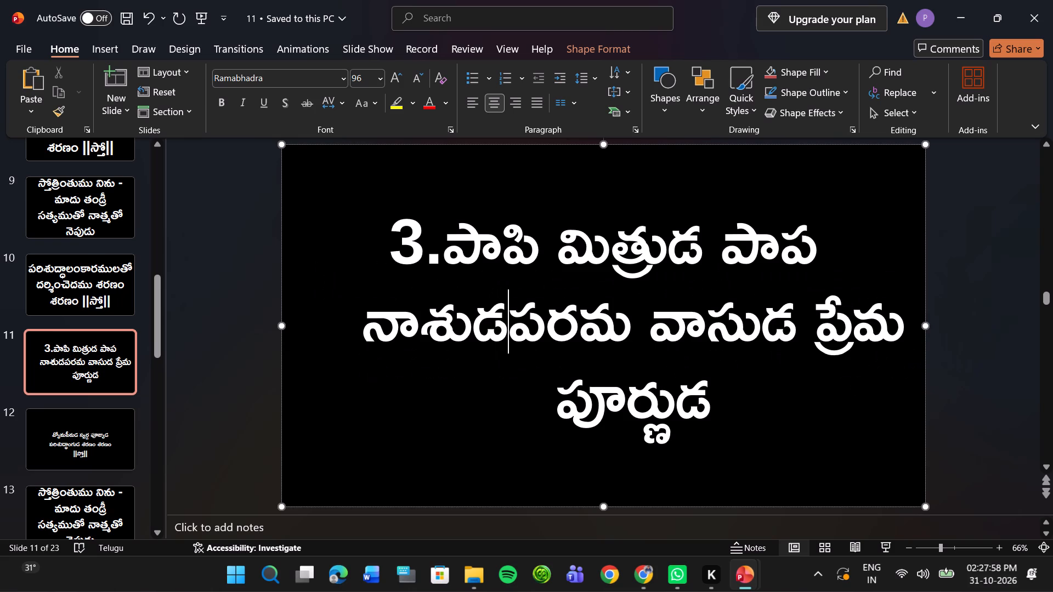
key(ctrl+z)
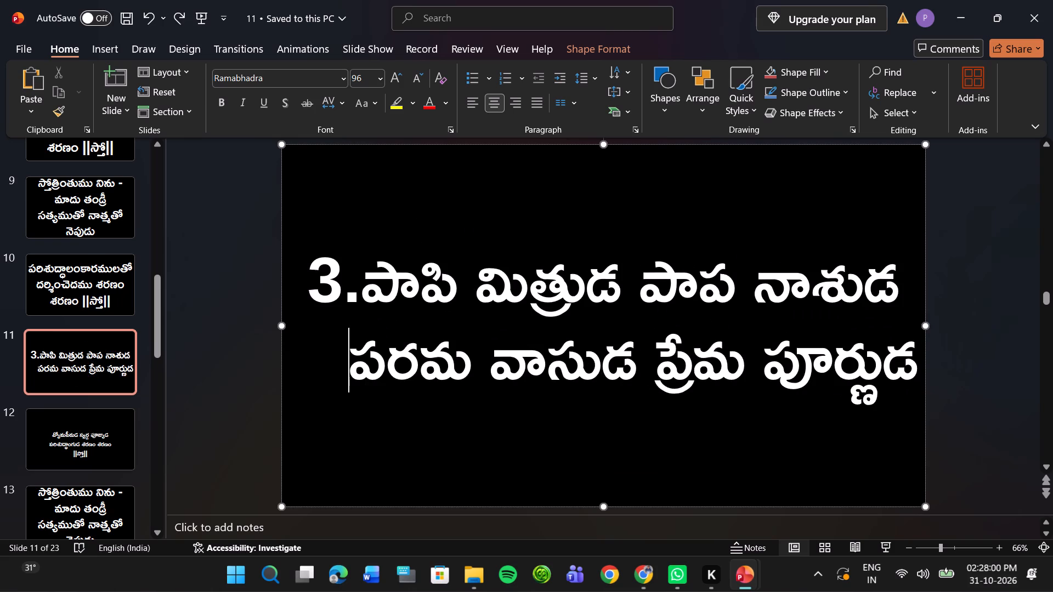
Insert two line breaks before "నాశుడ" on slide 11.
click(757, 305)
key(Return)
key(Return)
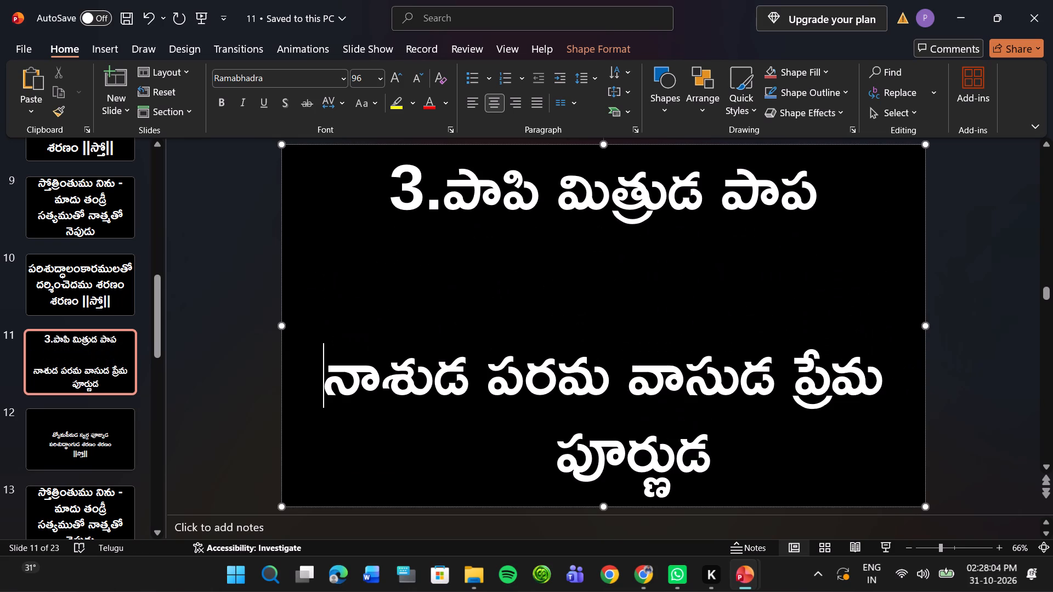
Replace the two line breaks before "నాశుడ" on slide 11 with three spaces, so the word wraps onto the second line.
key(BackSpace)
key(BackSpace)
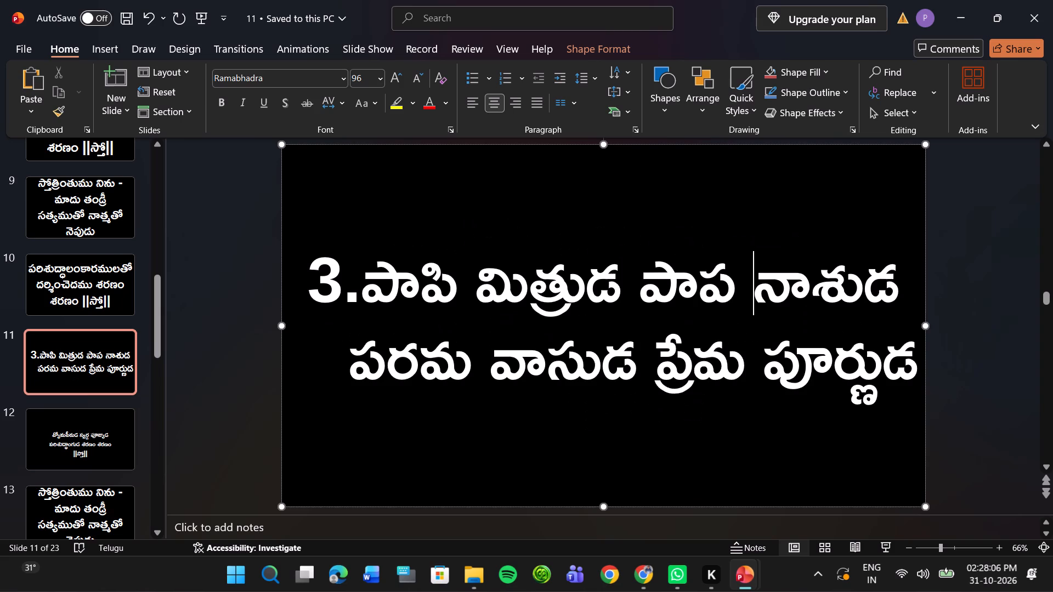
key(space)
key(space)
key(space)
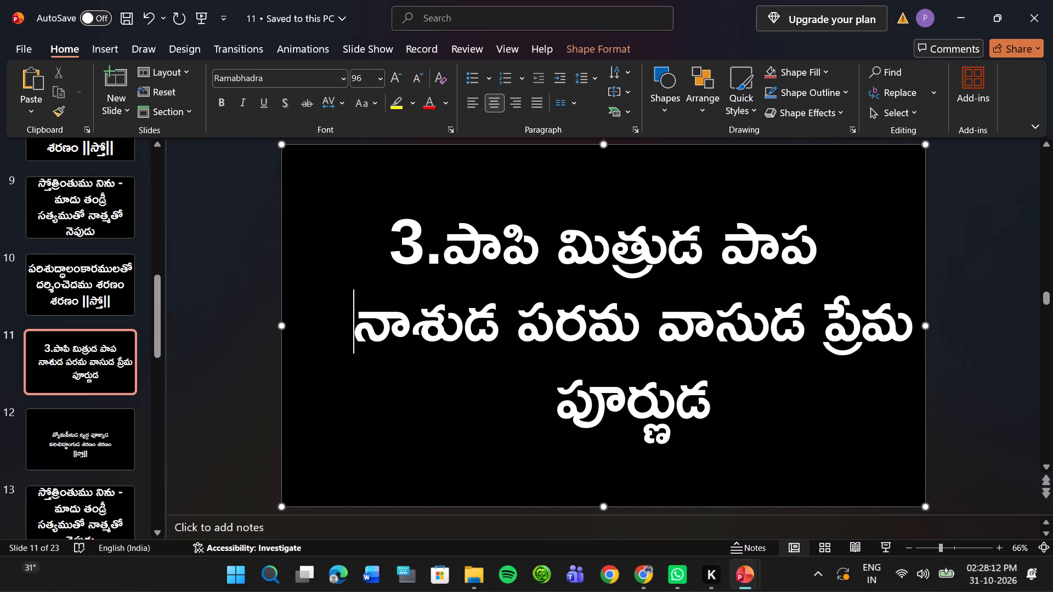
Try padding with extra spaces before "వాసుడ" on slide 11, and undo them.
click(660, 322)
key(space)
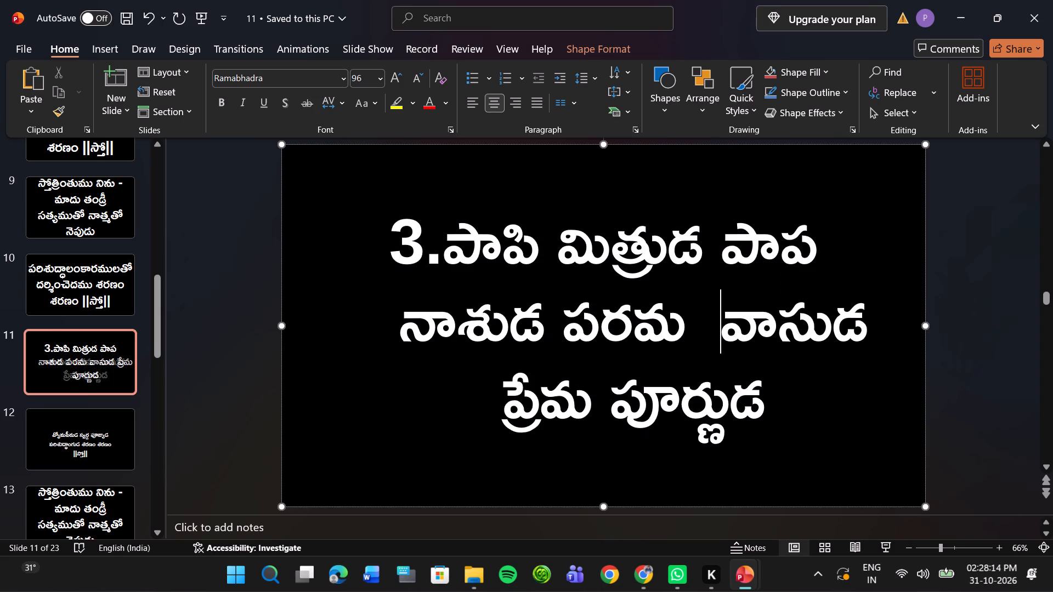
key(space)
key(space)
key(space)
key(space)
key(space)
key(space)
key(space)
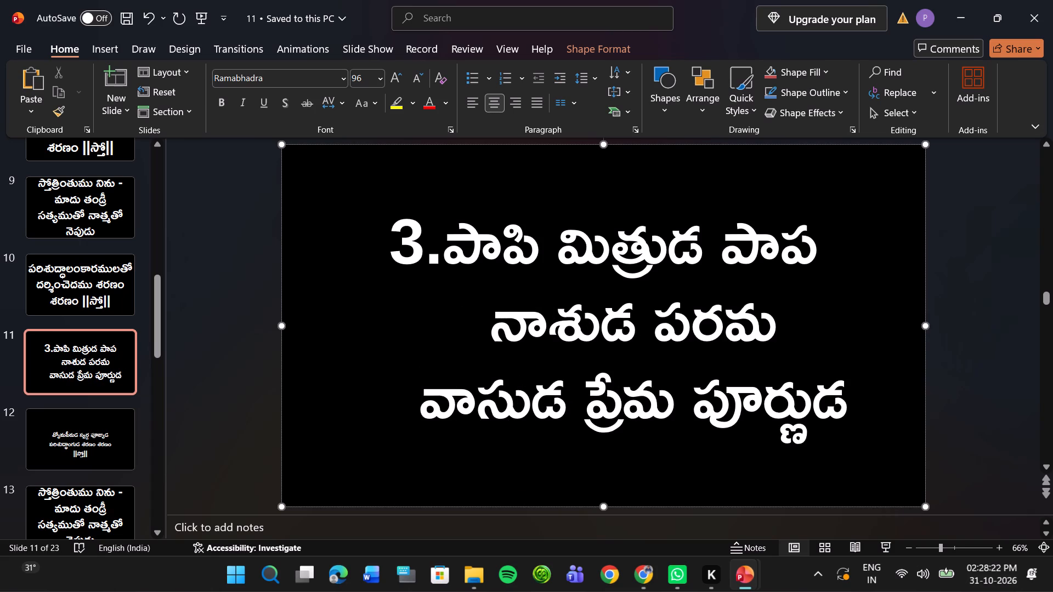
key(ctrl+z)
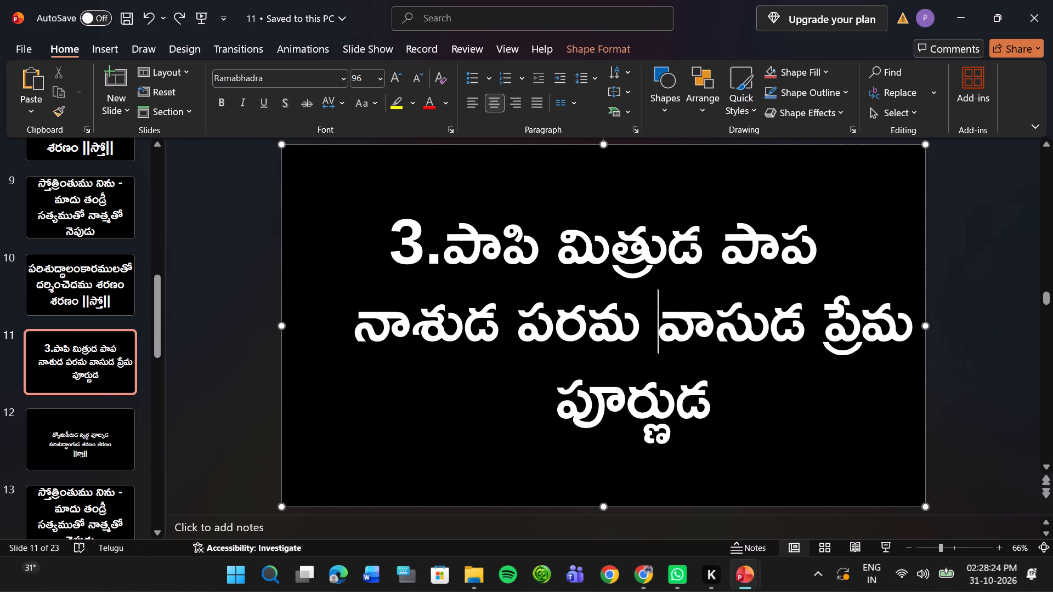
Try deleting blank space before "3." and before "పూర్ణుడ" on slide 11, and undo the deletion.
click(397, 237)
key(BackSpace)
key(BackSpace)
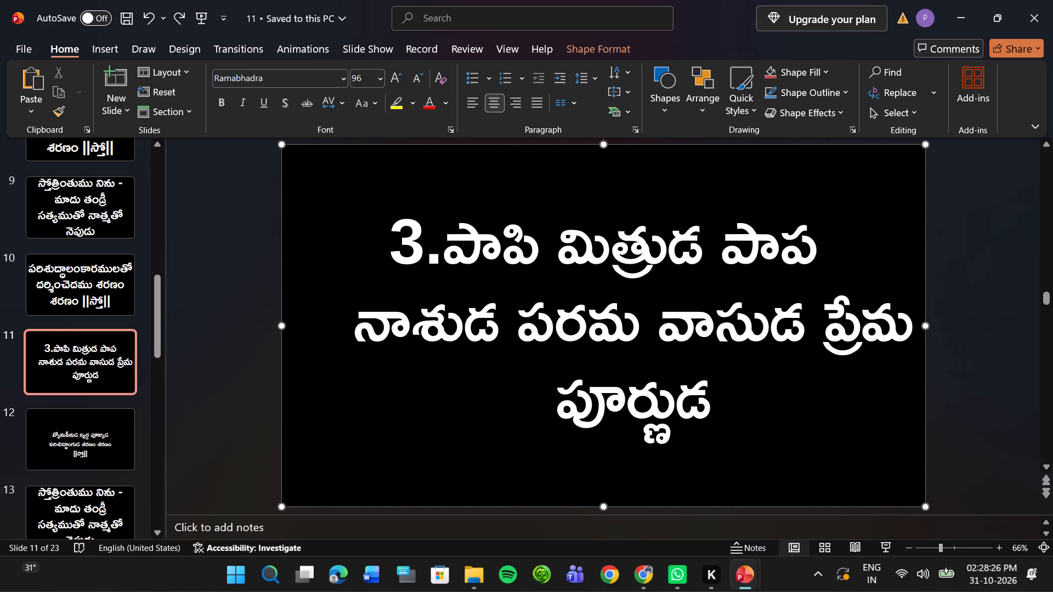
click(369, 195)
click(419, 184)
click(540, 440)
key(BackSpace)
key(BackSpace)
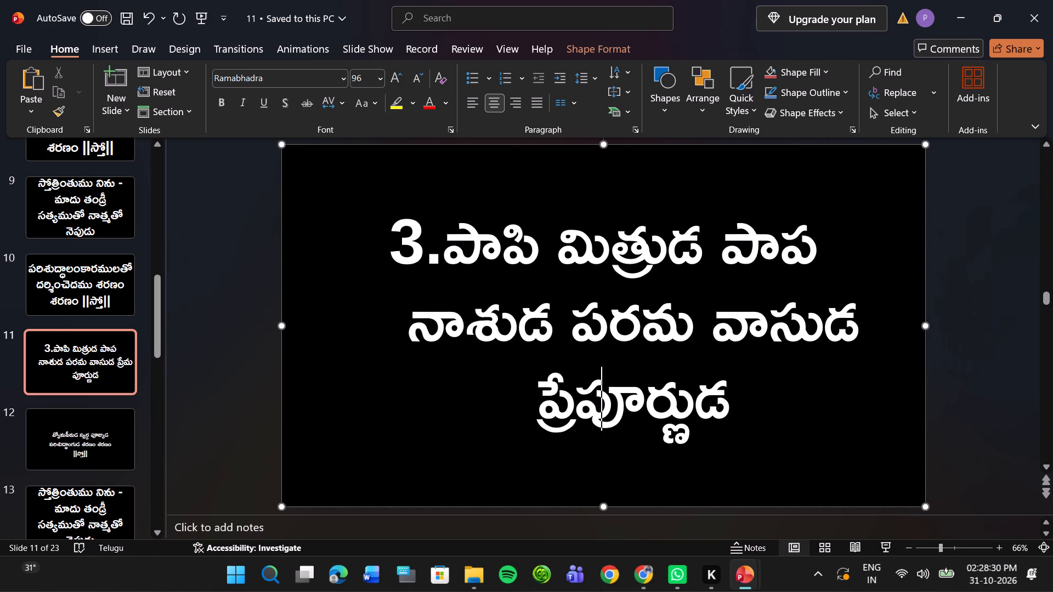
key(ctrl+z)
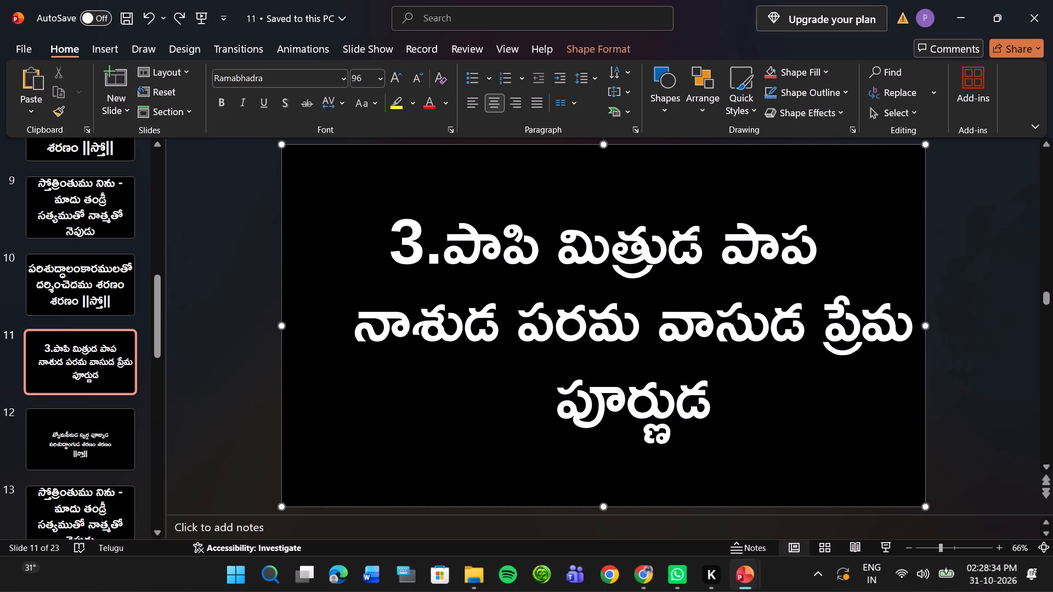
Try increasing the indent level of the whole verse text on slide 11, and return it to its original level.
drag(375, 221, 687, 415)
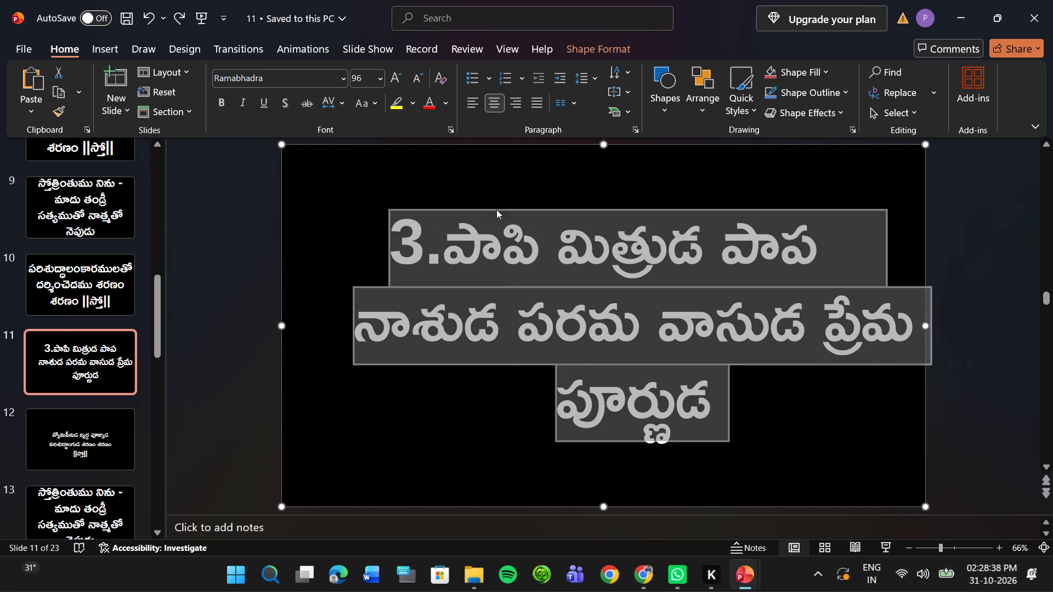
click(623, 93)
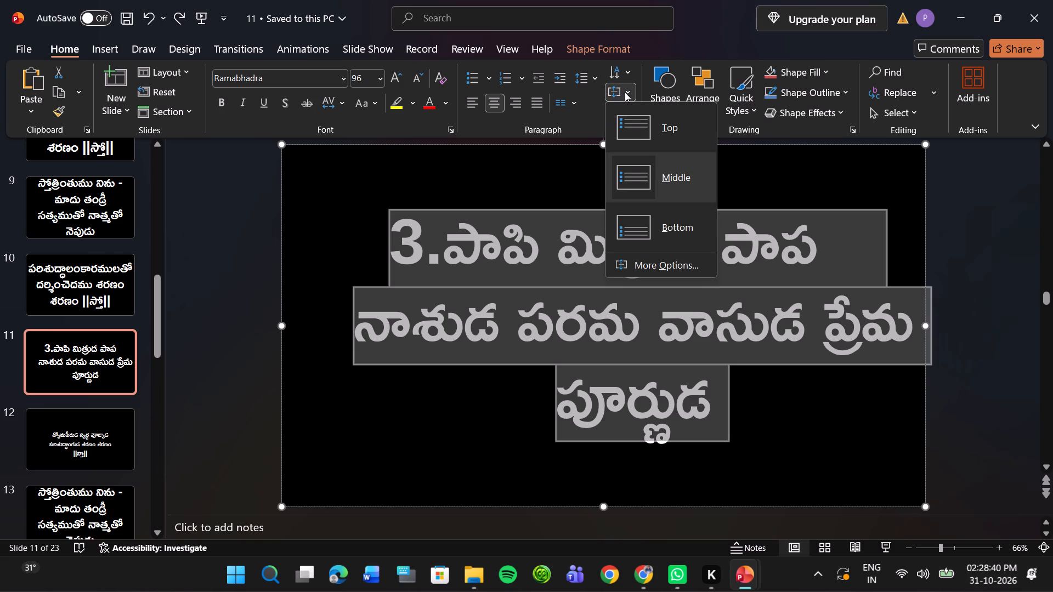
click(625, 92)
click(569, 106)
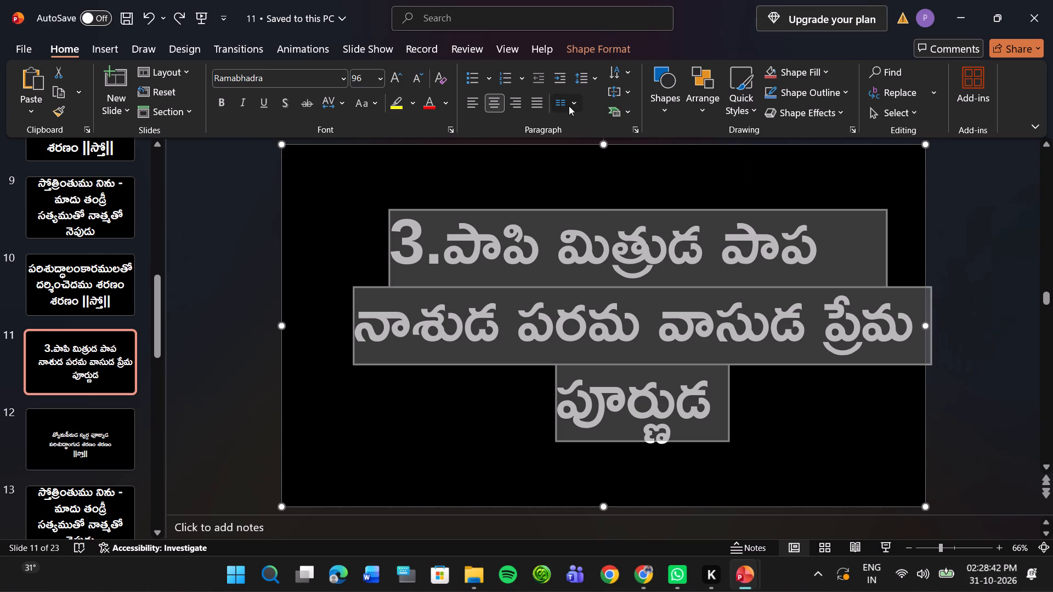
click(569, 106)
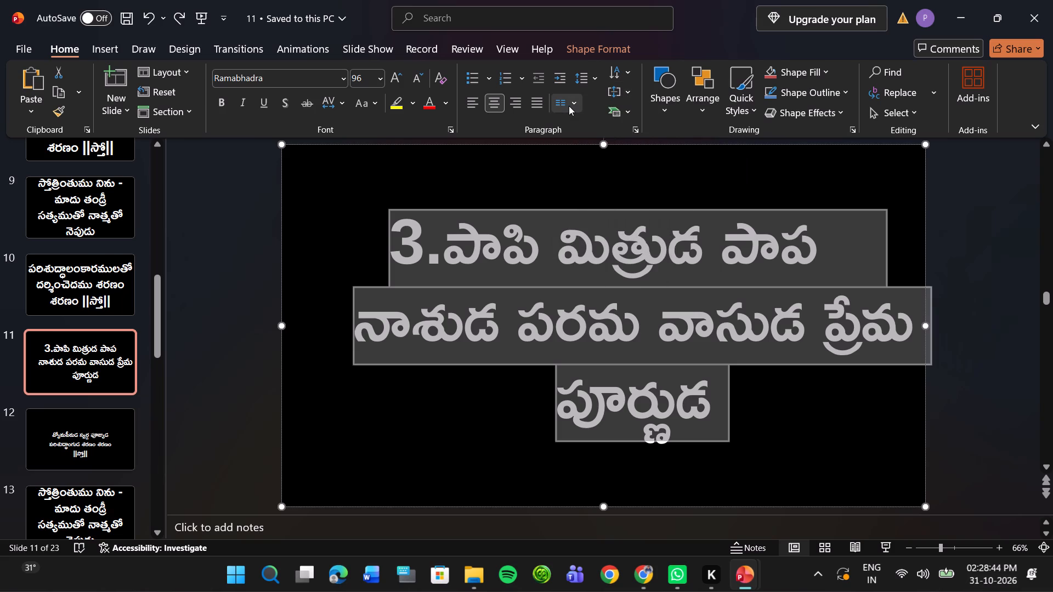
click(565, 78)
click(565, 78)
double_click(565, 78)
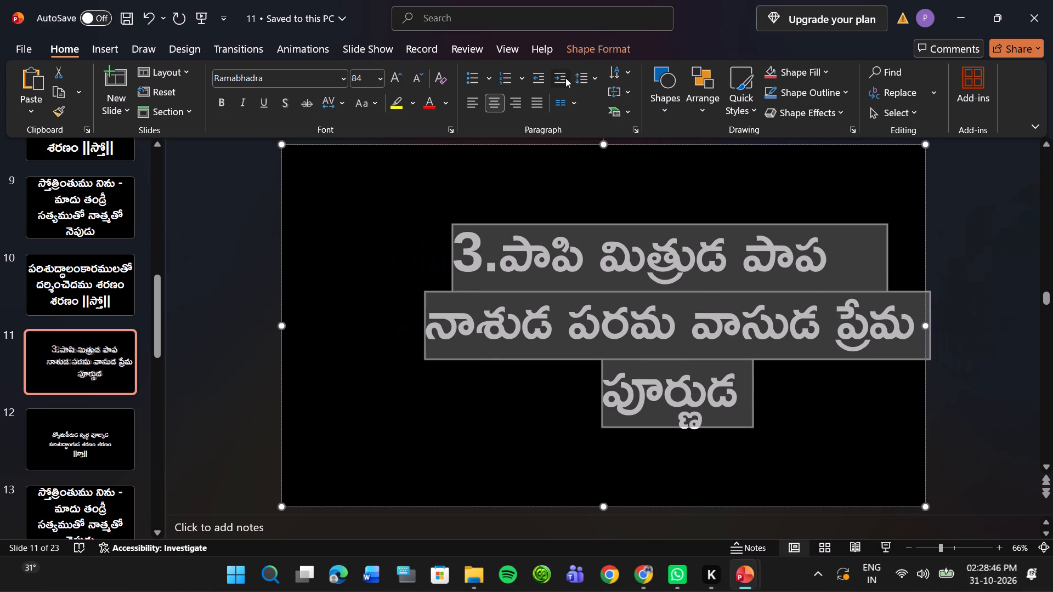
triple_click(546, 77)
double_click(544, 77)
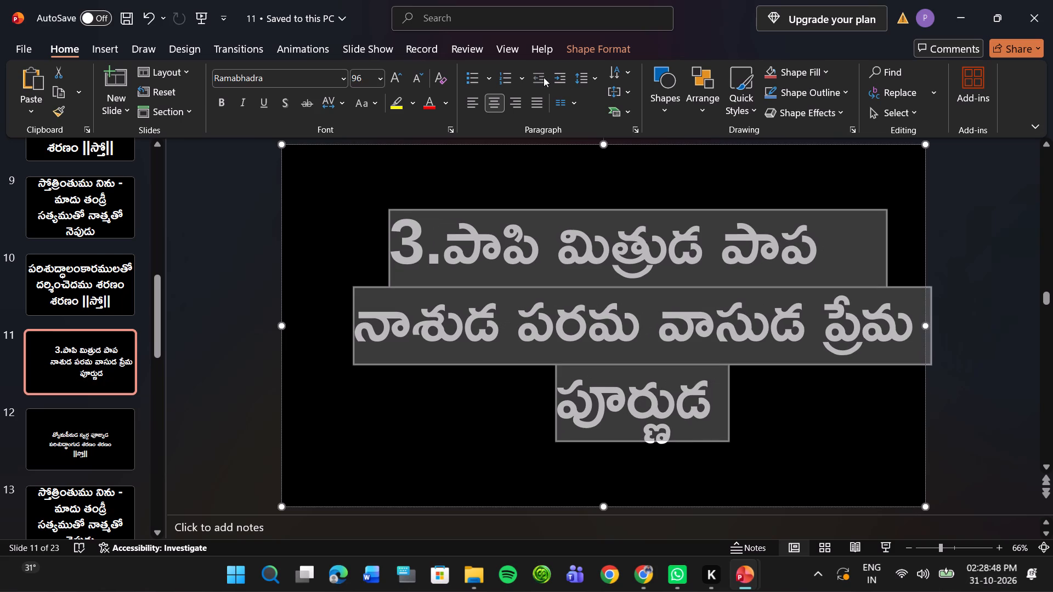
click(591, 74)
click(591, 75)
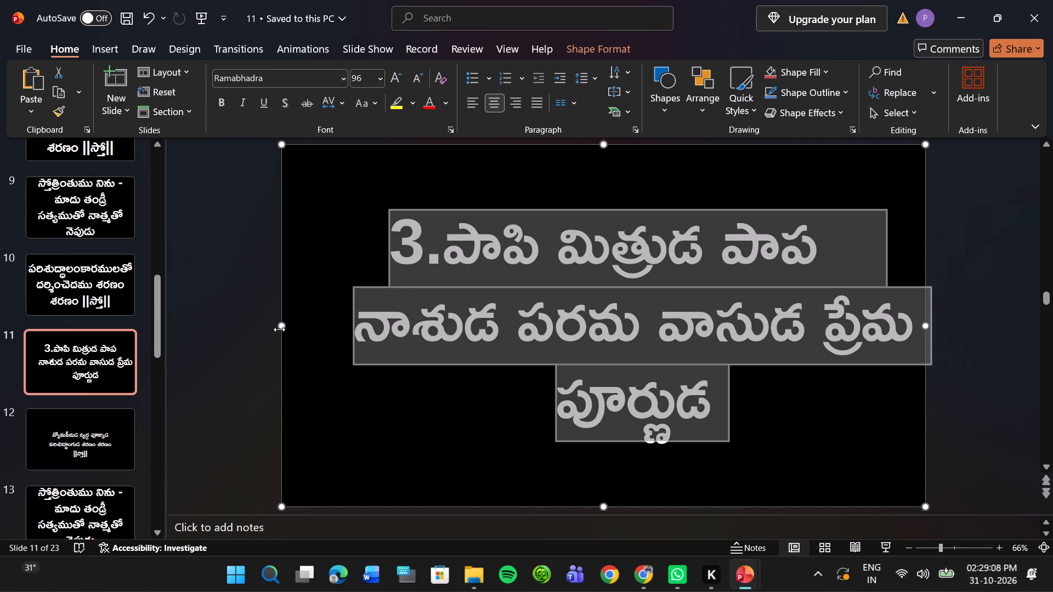
Set the slide 11 verse text after "3." to font size 115.
click(114, 432)
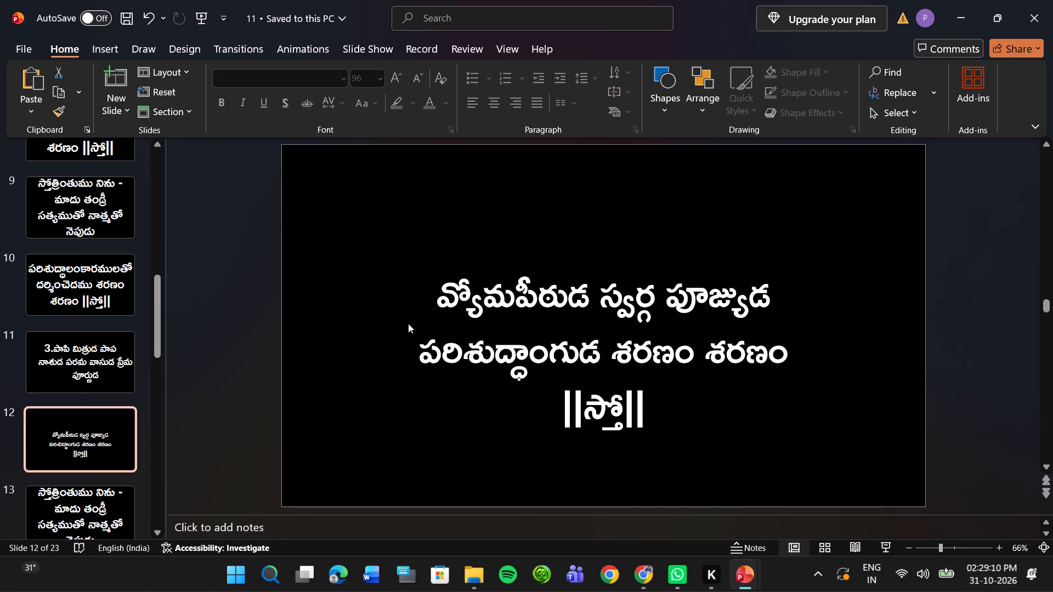
click(84, 369)
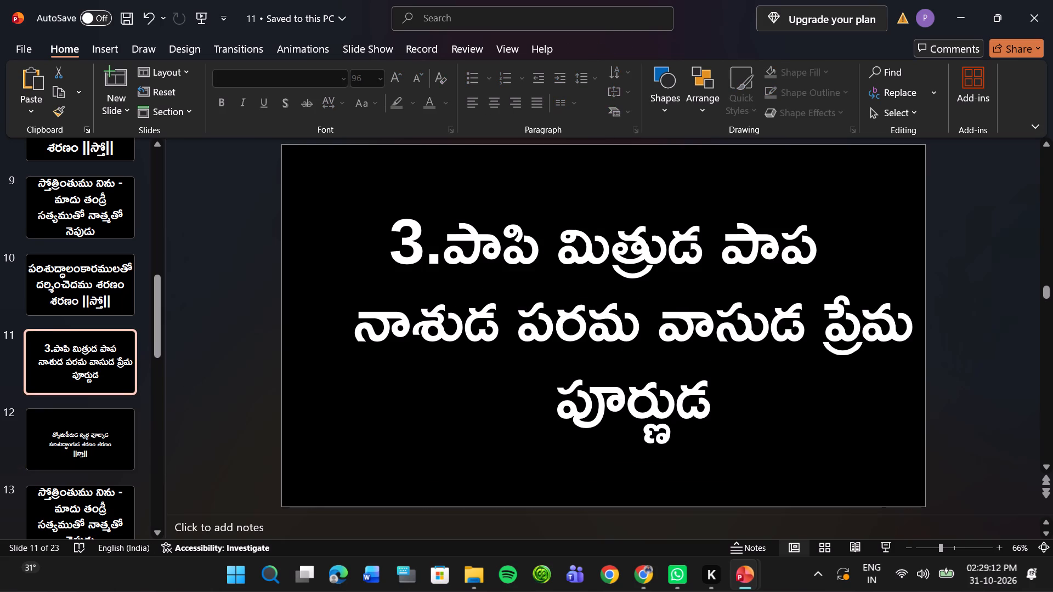
drag(440, 251, 517, 332)
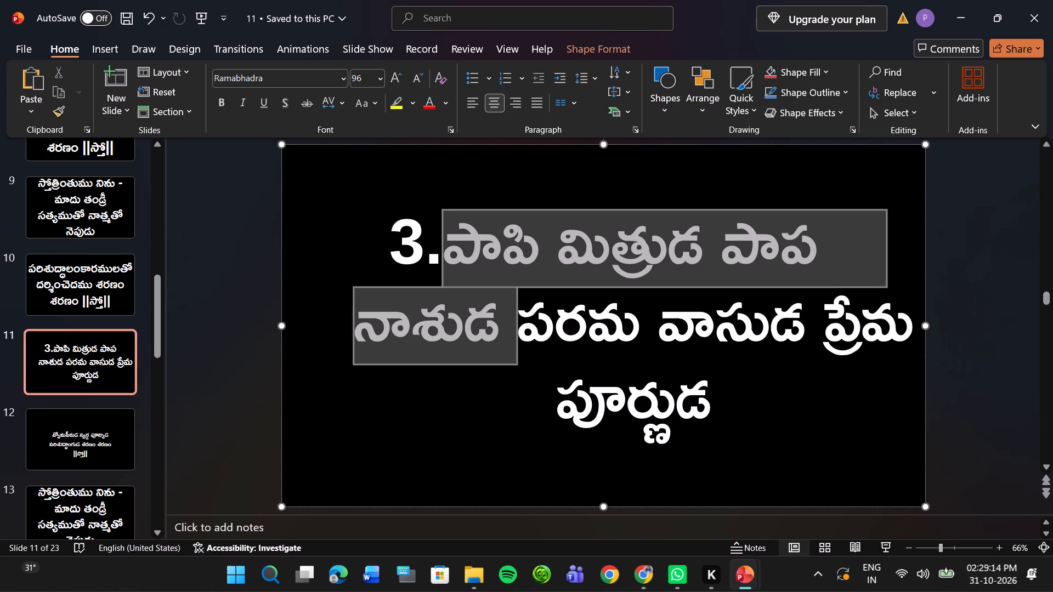
drag(517, 332, 709, 419)
click(403, 71)
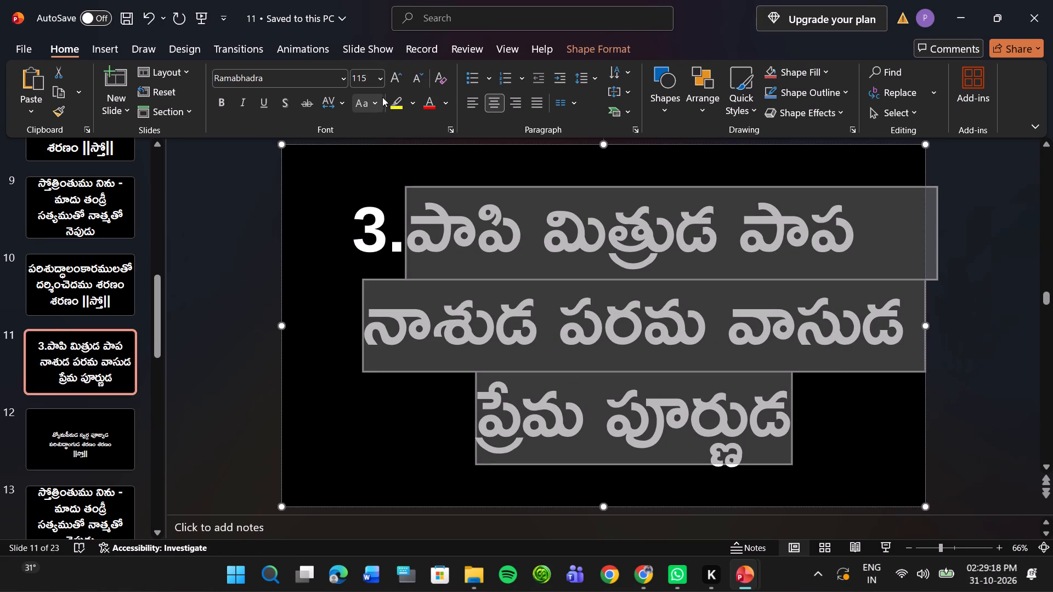
Try font sizes 115, 110 and 100 on the "3." of slide 11, and set it to 105.
click(410, 240)
drag(406, 240, 347, 241)
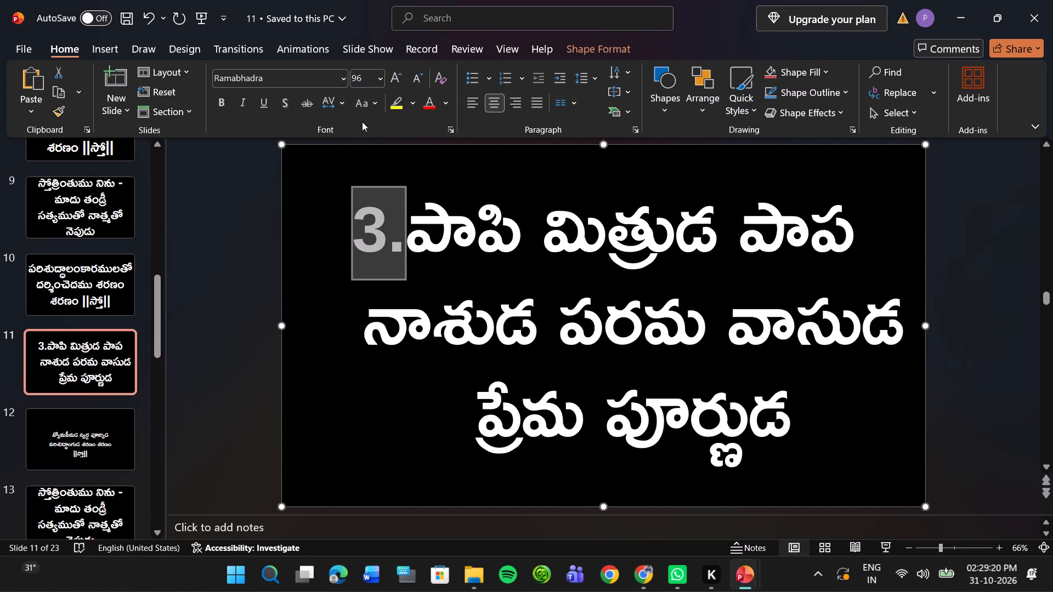
click(395, 77)
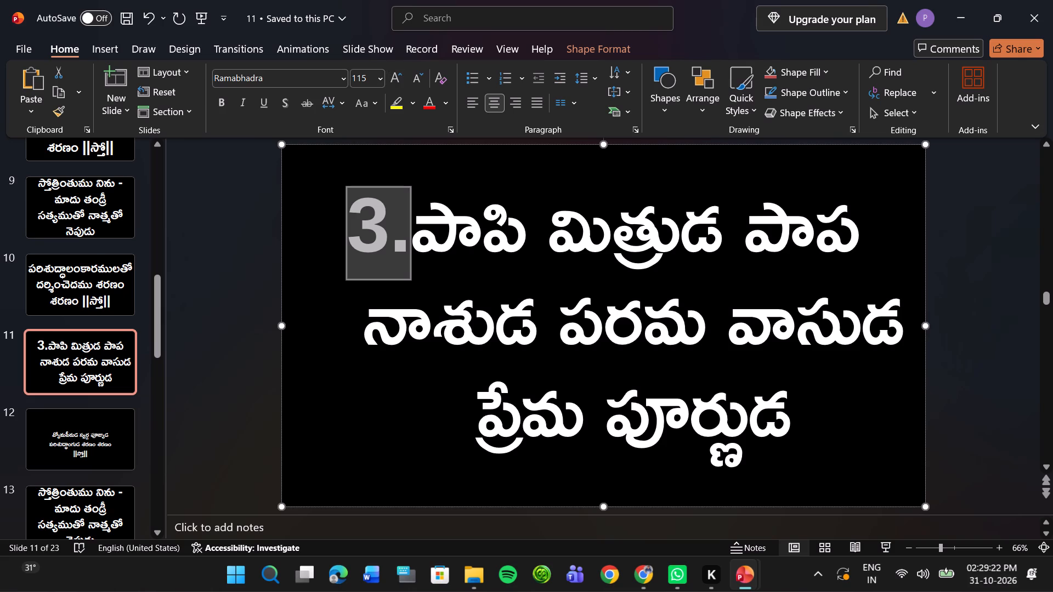
click(371, 80)
key(BackSpace)
text(110)
key(Return)
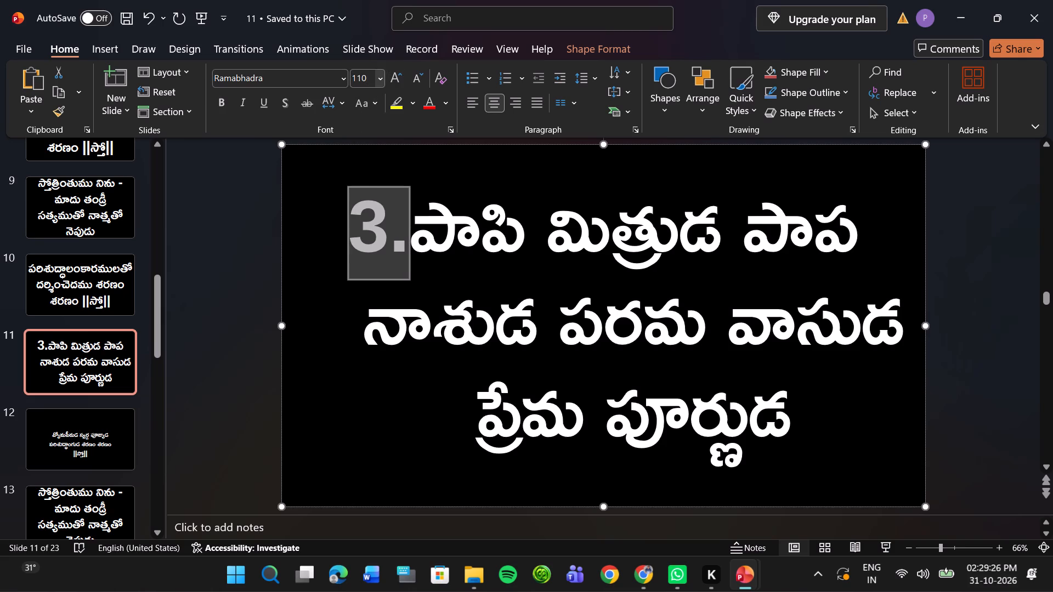
click(364, 80)
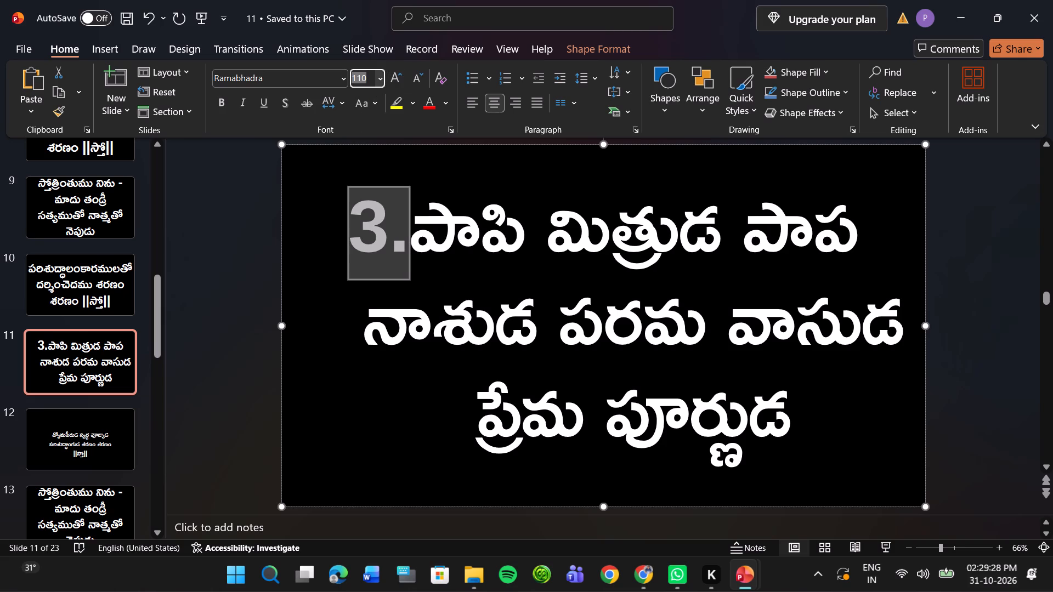
key(BackSpace)
text(11)
key(BackSpace)
text(00)
key(Return)
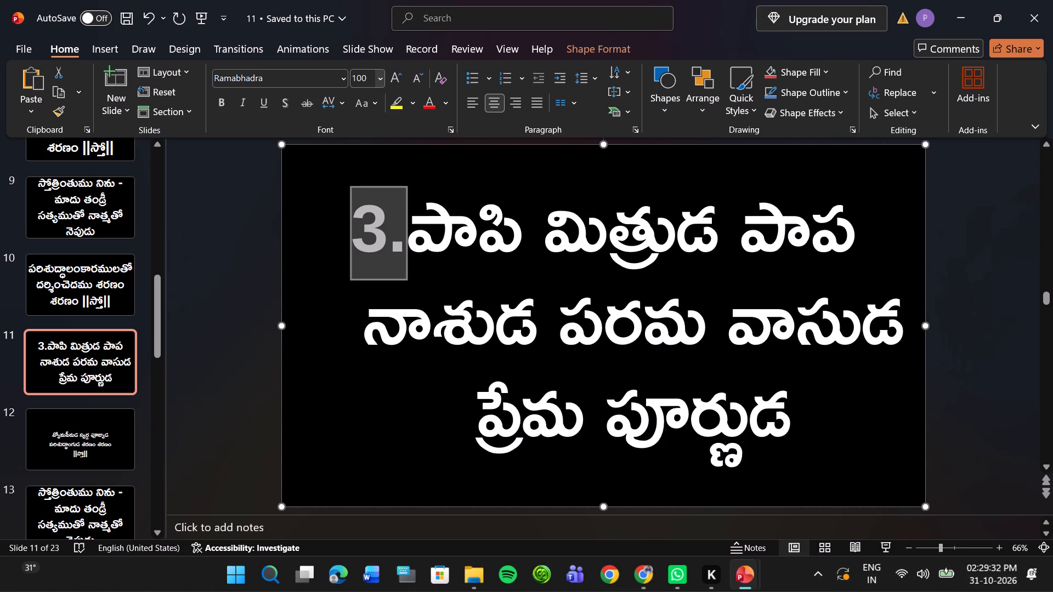
click(370, 78)
key(BackSpace)
text(105)
key(Return)
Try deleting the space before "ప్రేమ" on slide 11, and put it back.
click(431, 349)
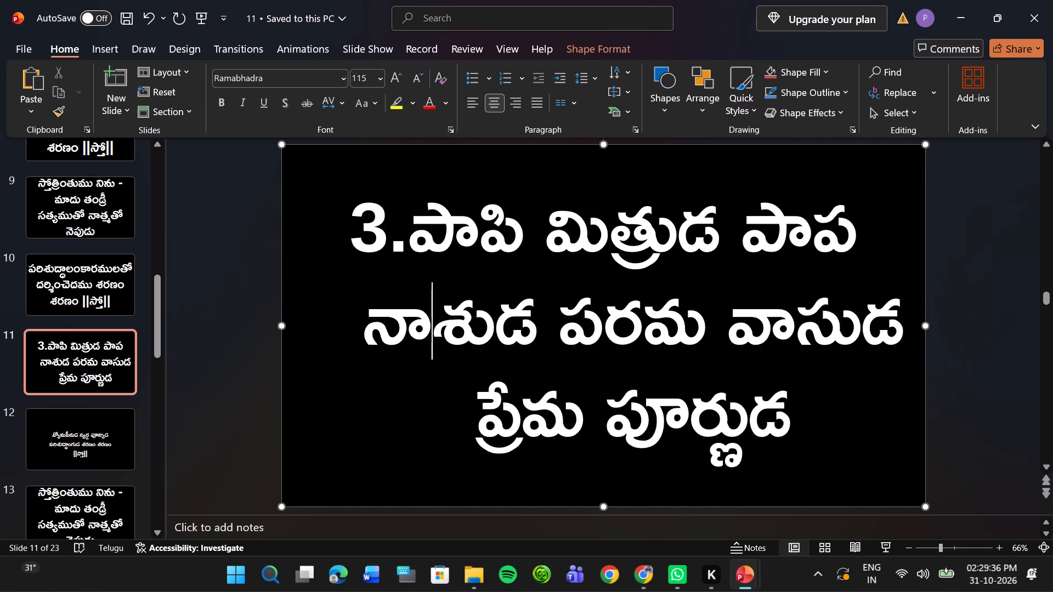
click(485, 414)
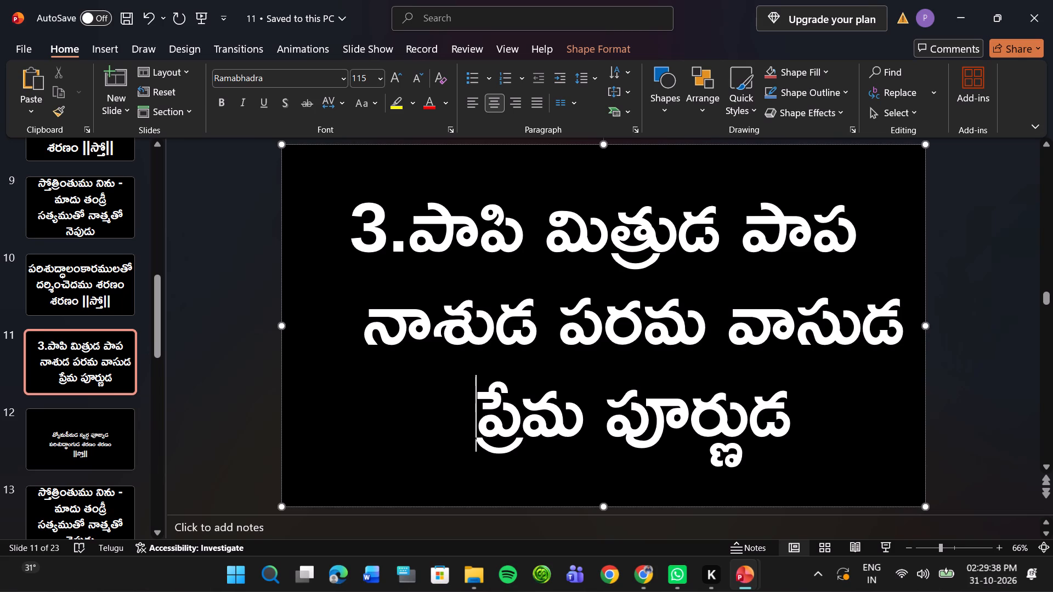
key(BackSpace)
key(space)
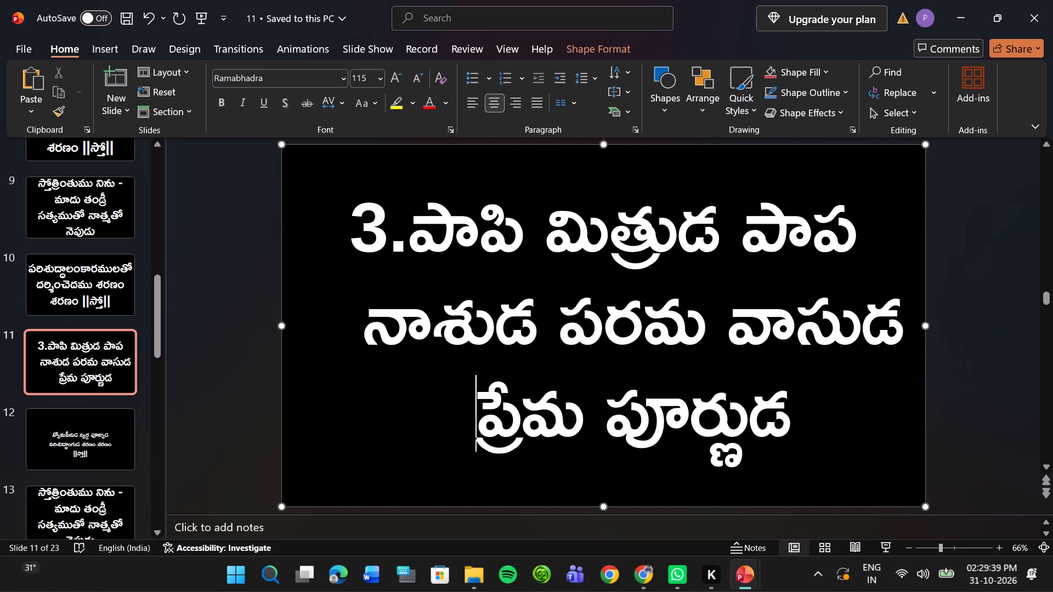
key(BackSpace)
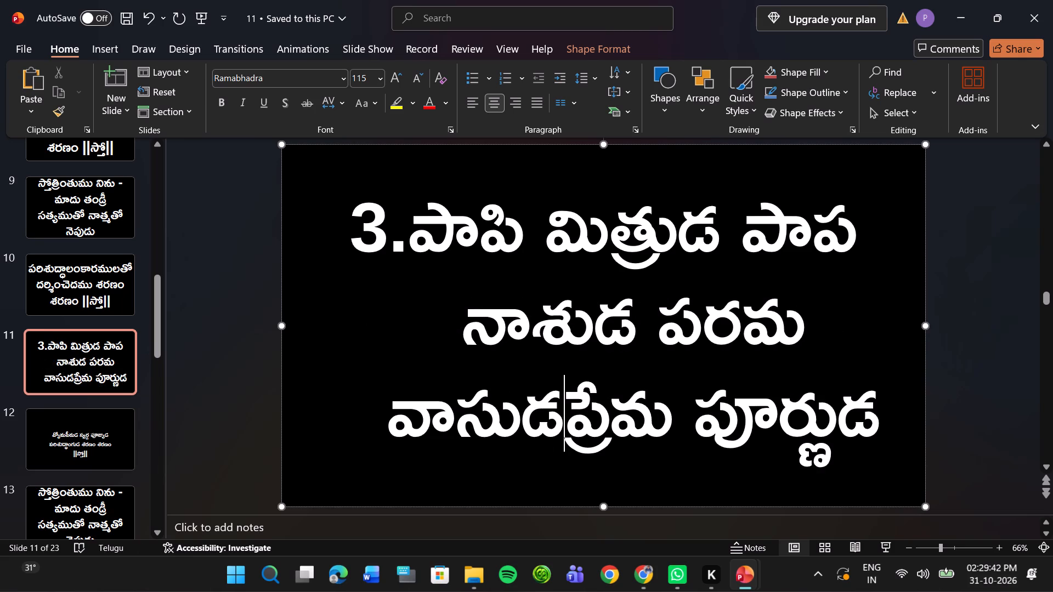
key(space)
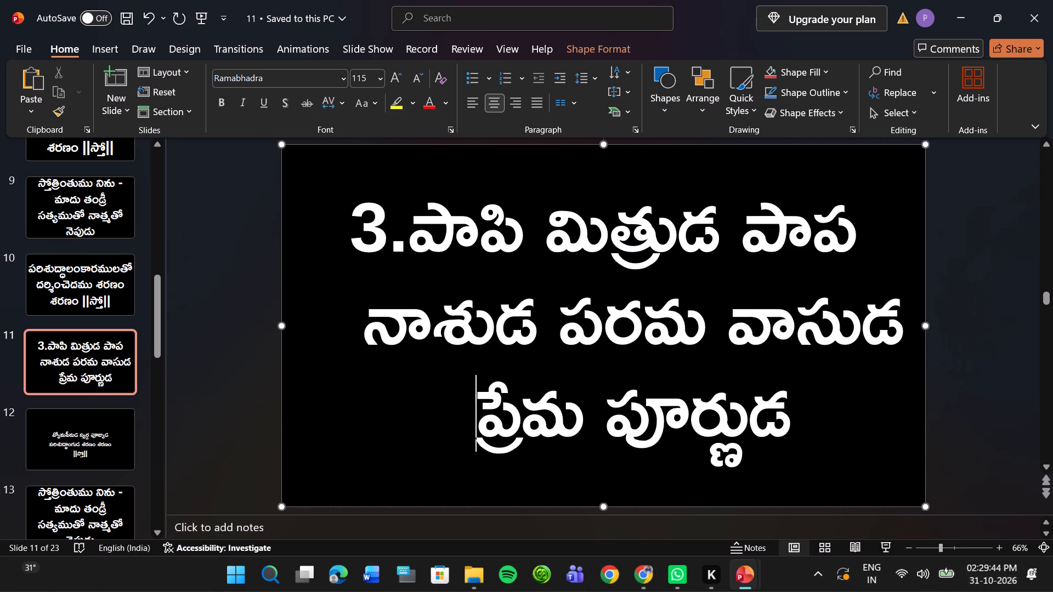
Insert two spaces before "వాసుడ" on slide 11 so it wraps onto the third line.
click(732, 317)
key(space)
key(space)
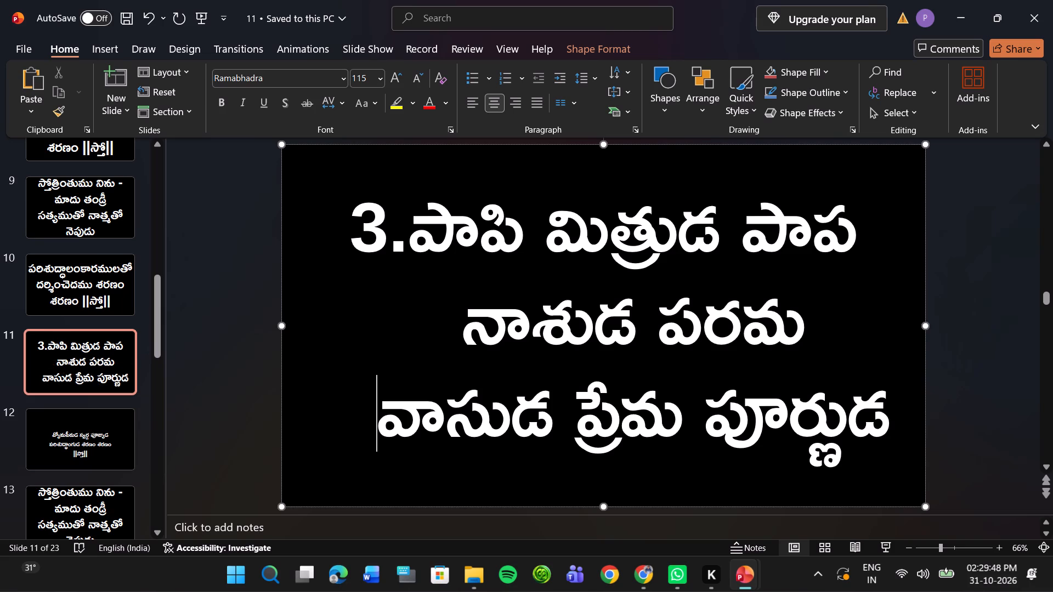
Try font sizes 138 and 117 on the slide 11 verse text after "3.", and set it to 120.
drag(407, 209, 802, 454)
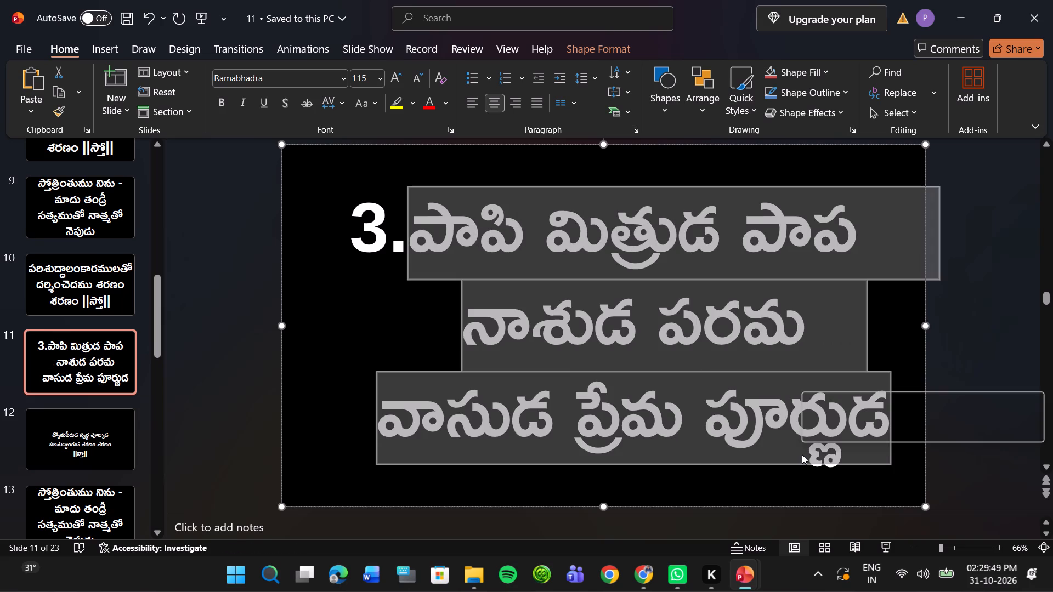
click(595, 74)
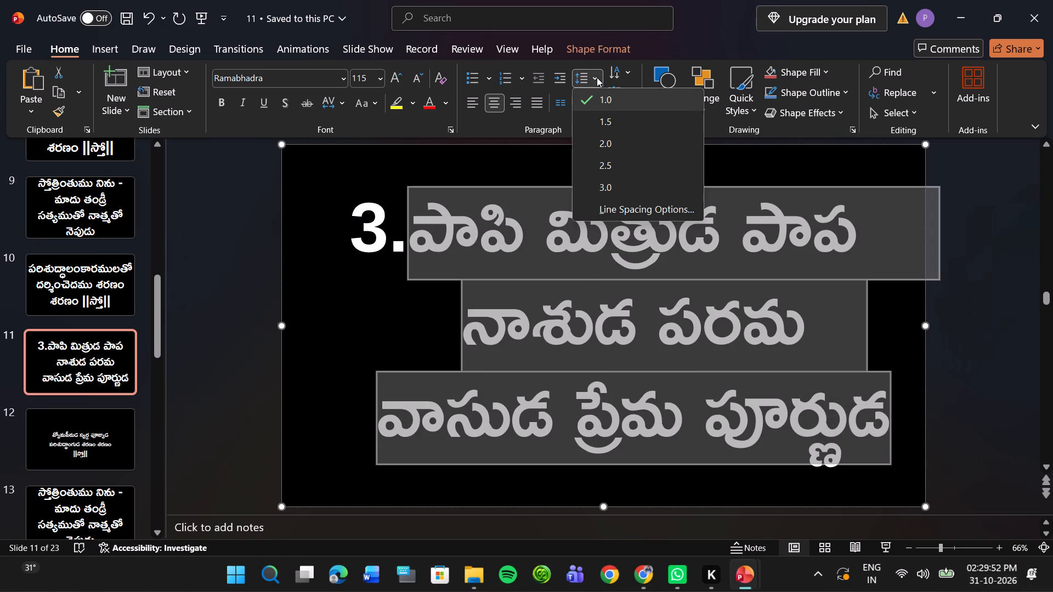
click(597, 77)
click(629, 97)
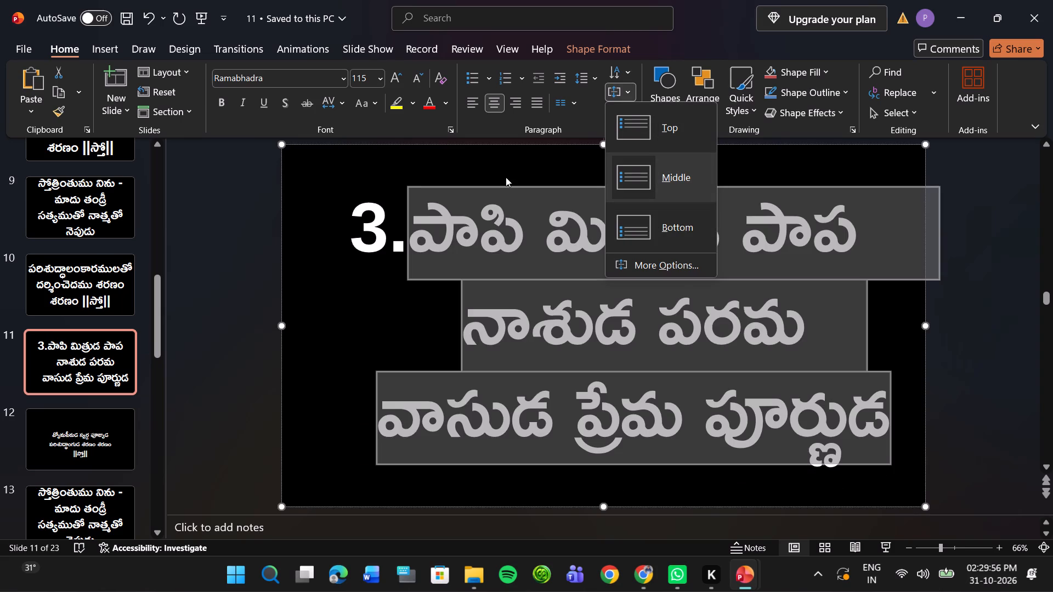
click(406, 81)
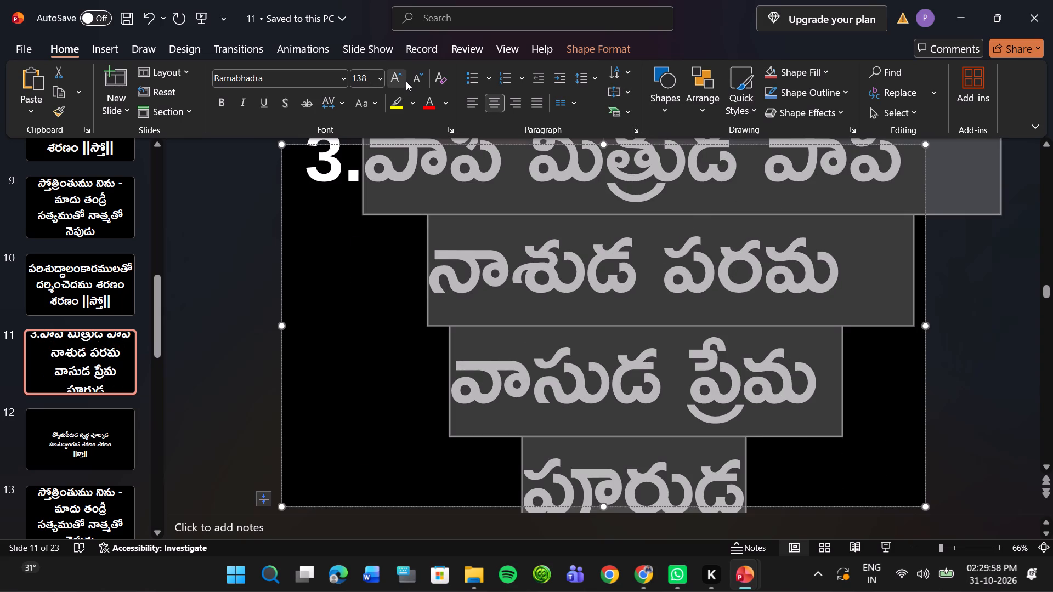
click(418, 78)
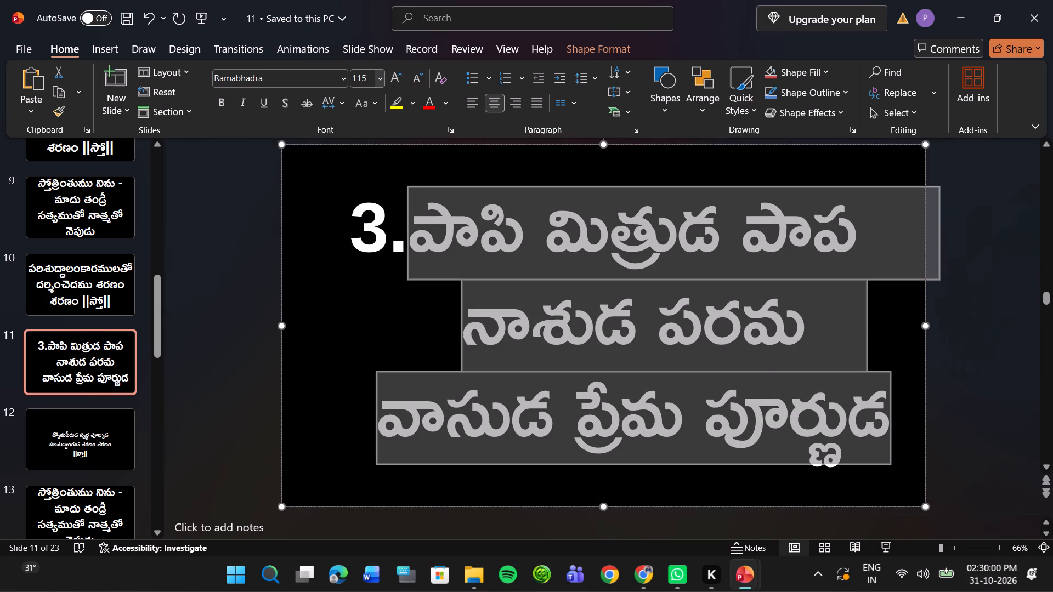
click(365, 75)
key(BackSpace)
text(117)
key(Return)
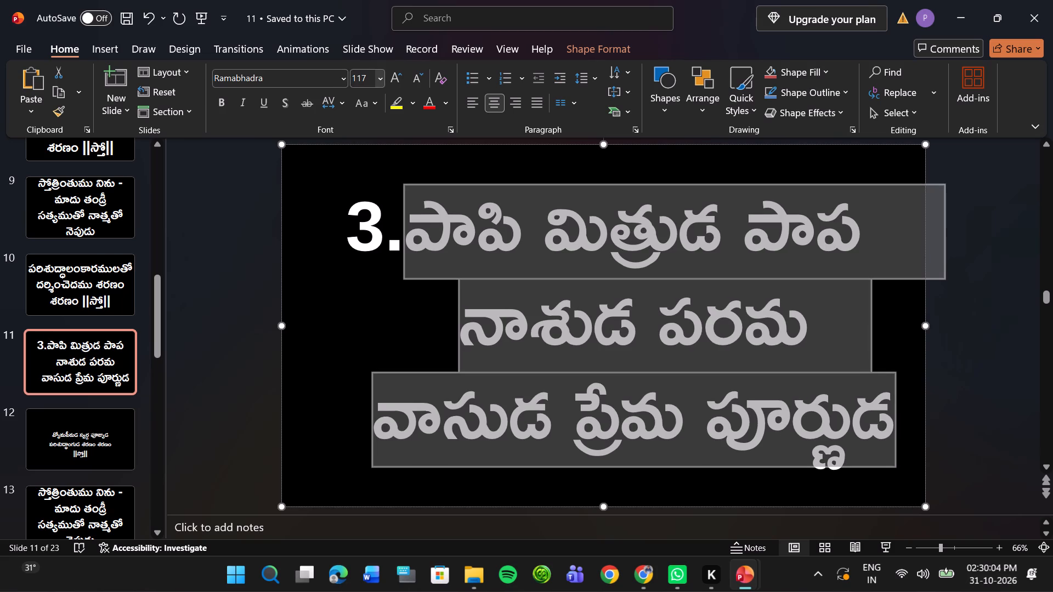
click(369, 76)
key(BackSpace)
text(120)
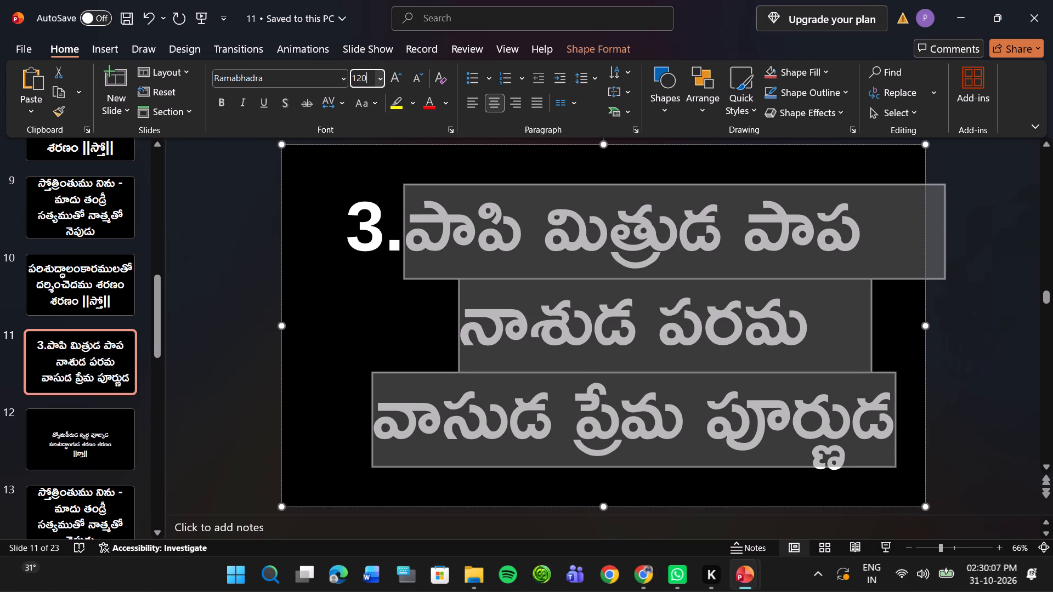
key(Return)
click(231, 241)
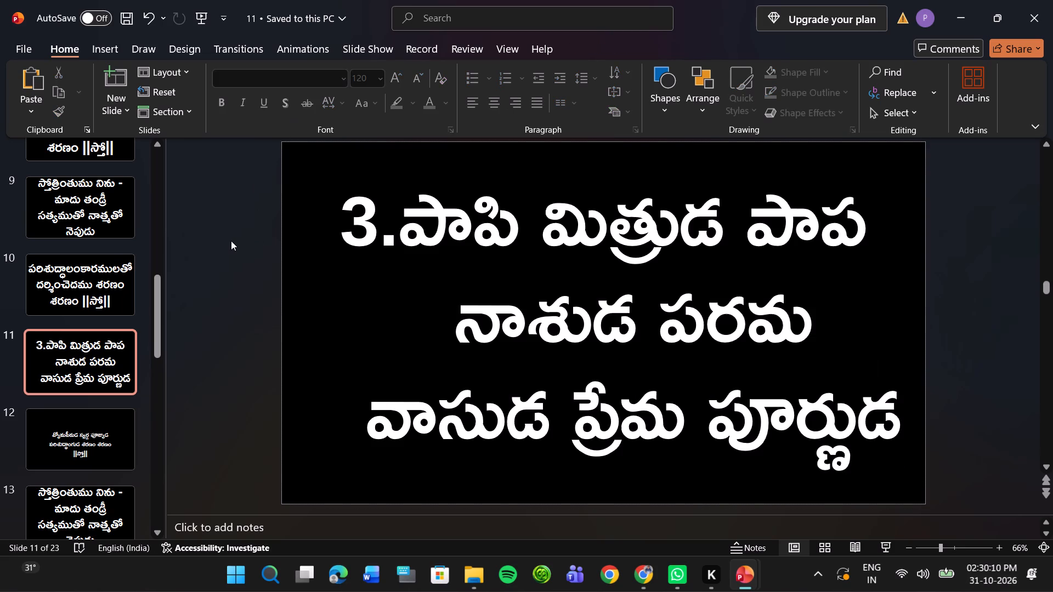
Open slide 12 for editing its verse text.
click(71, 419)
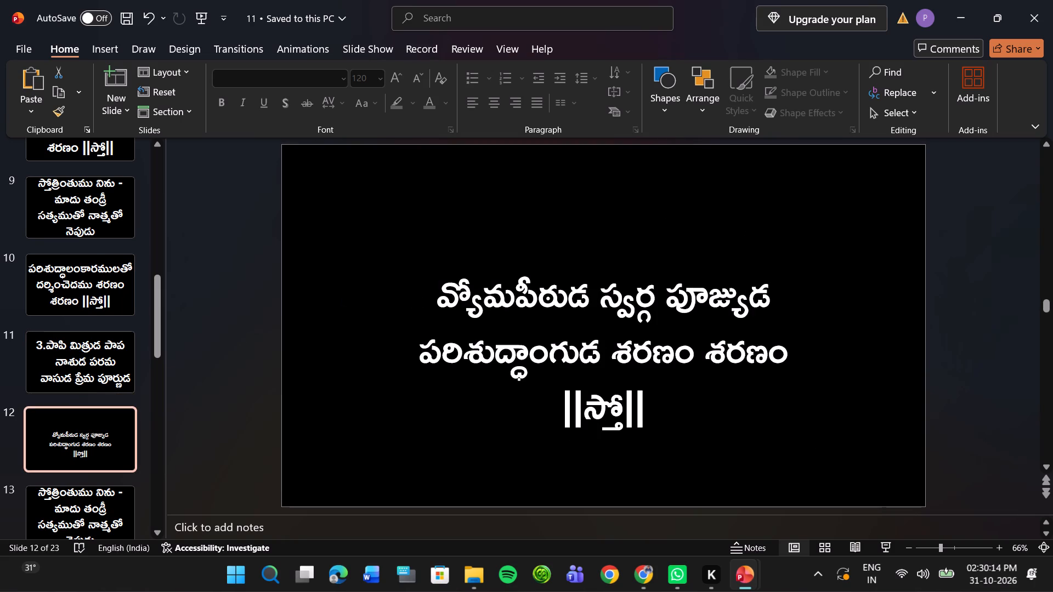
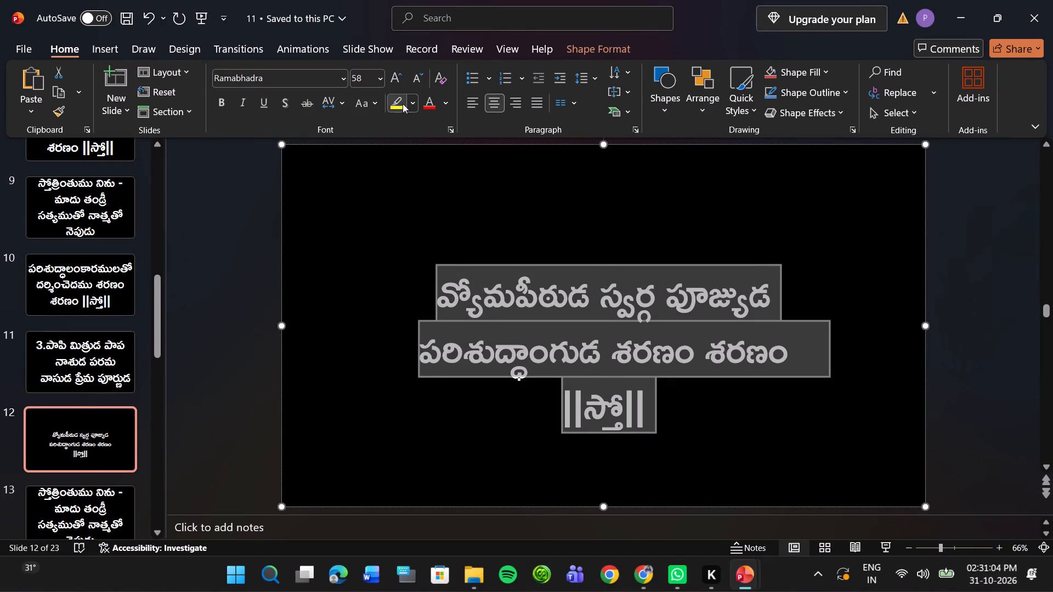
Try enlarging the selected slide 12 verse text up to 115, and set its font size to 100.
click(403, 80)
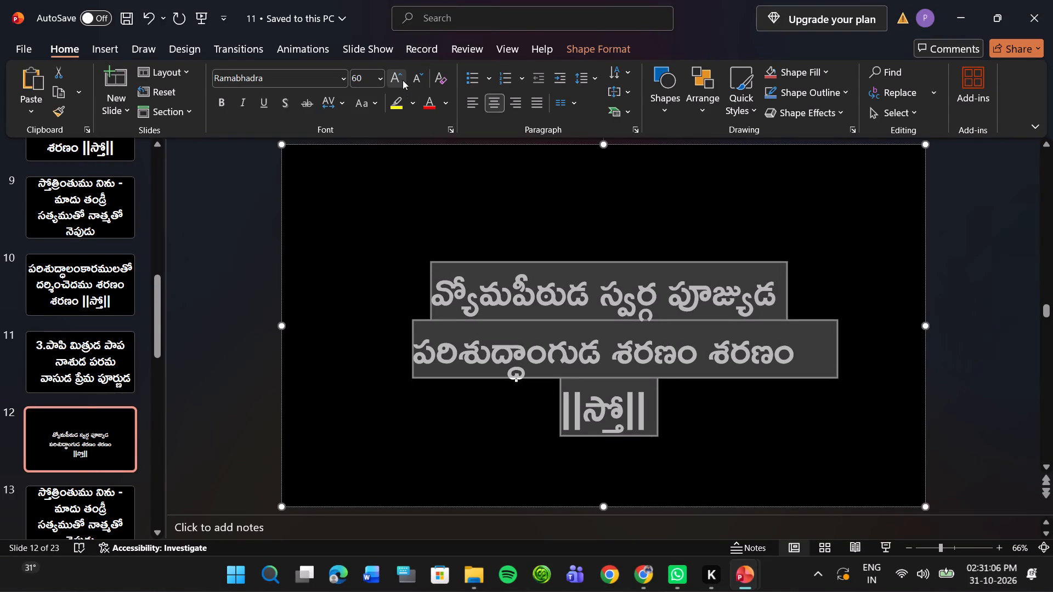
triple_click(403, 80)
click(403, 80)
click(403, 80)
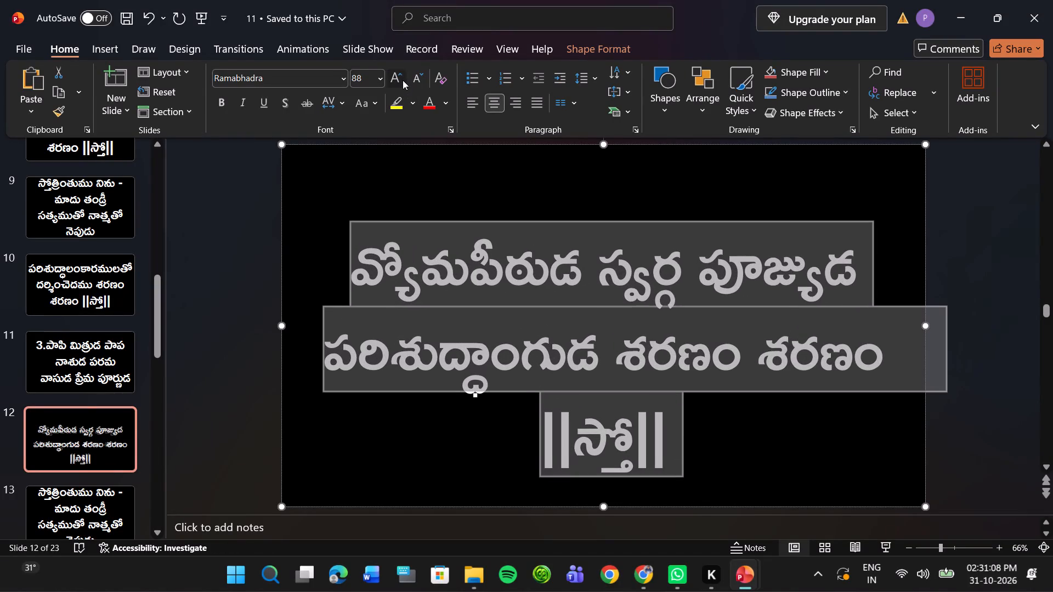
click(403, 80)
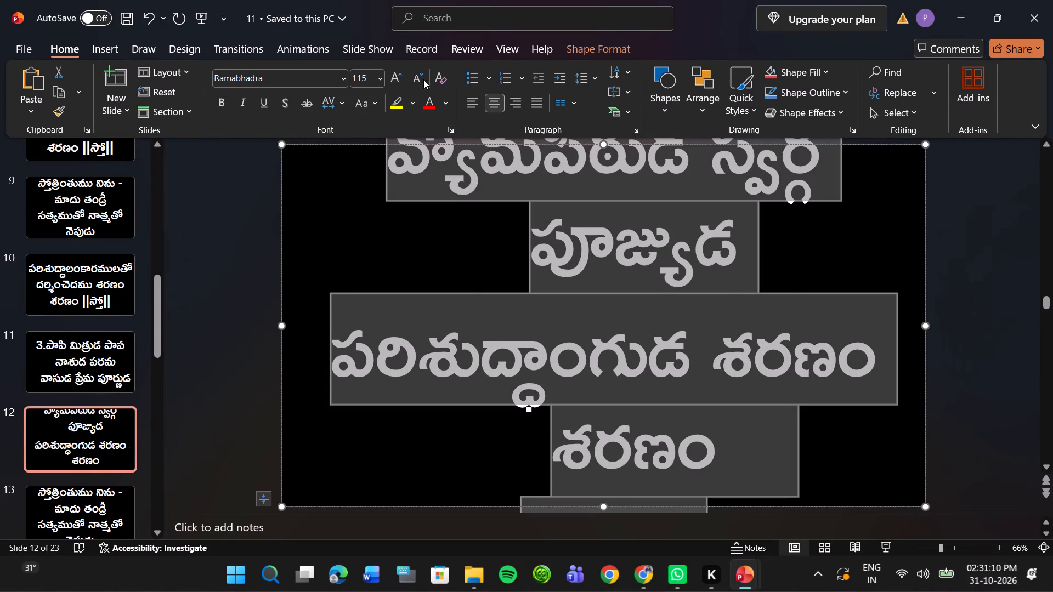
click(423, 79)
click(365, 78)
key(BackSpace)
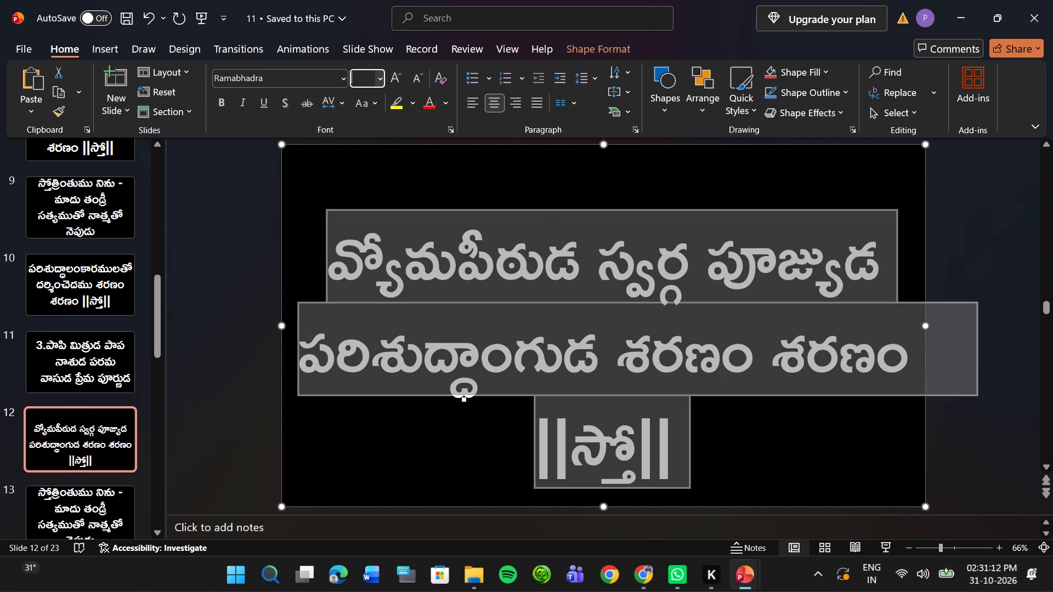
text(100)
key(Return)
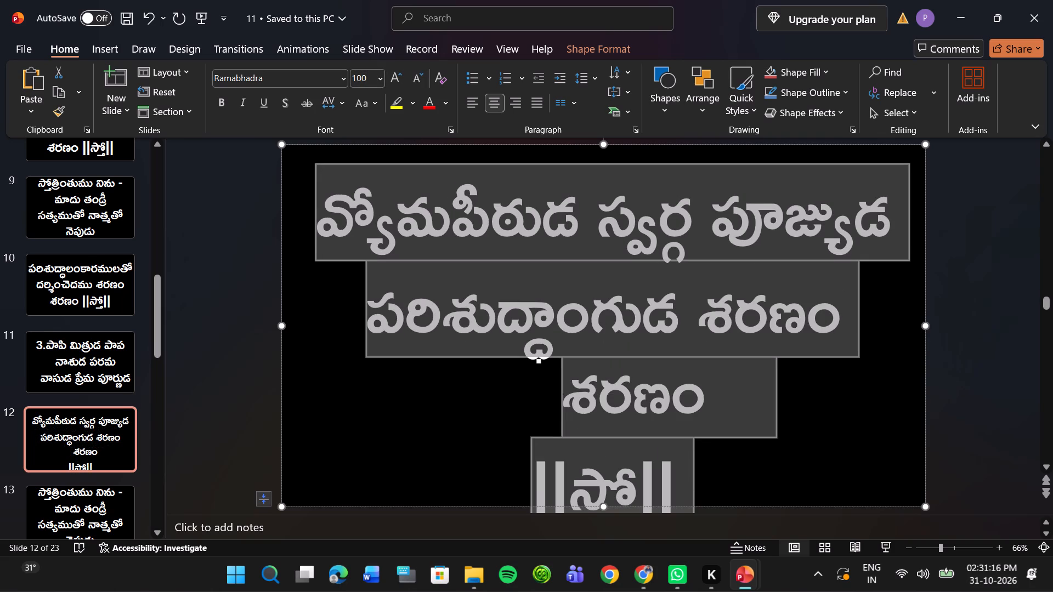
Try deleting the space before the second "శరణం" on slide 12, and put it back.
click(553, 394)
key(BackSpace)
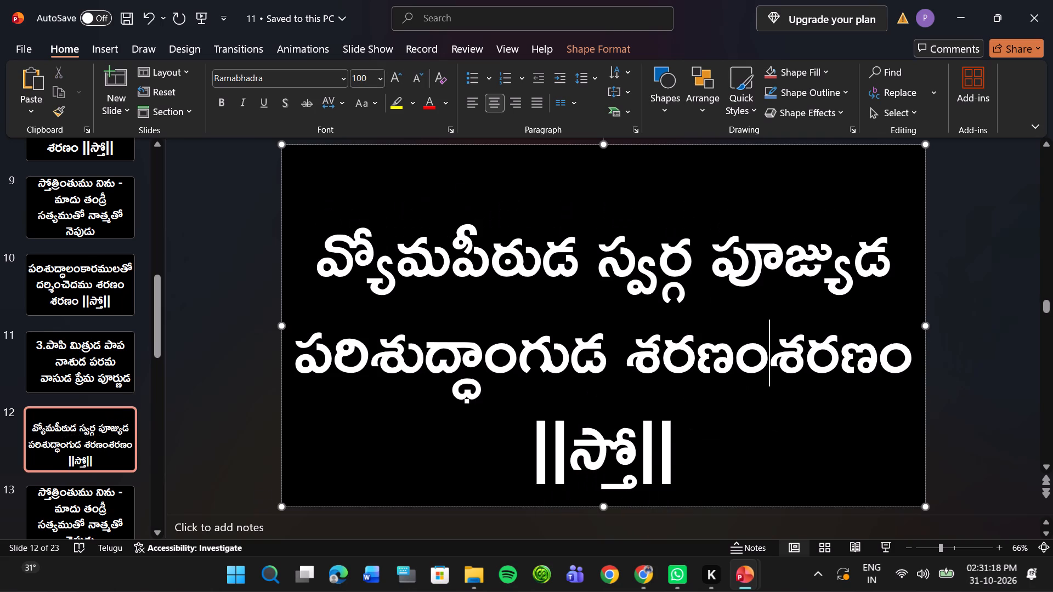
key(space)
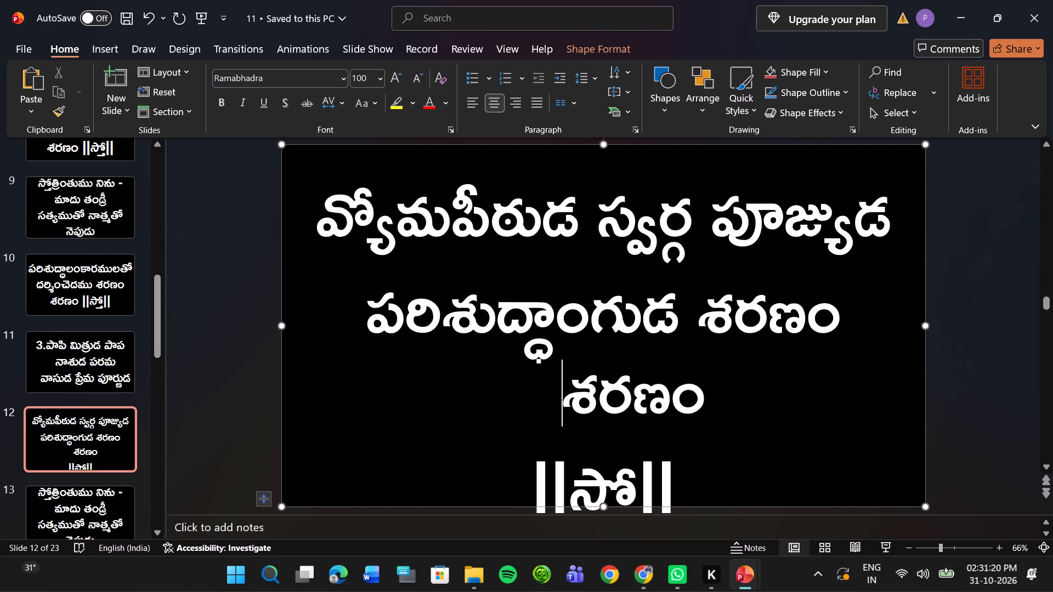
Bring "||స్తో||" onto the same line as the last "శరణం" on slide 12, separated by a single space.
click(516, 499)
key(BackSpace)
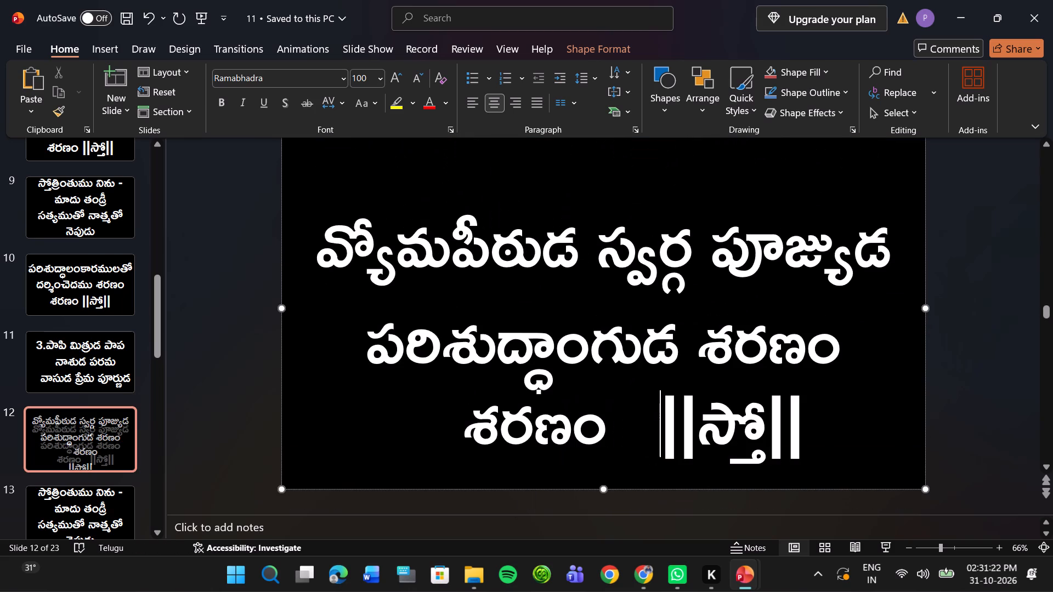
key(BackSpace)
key(BackSpace)
key(BackSpace)
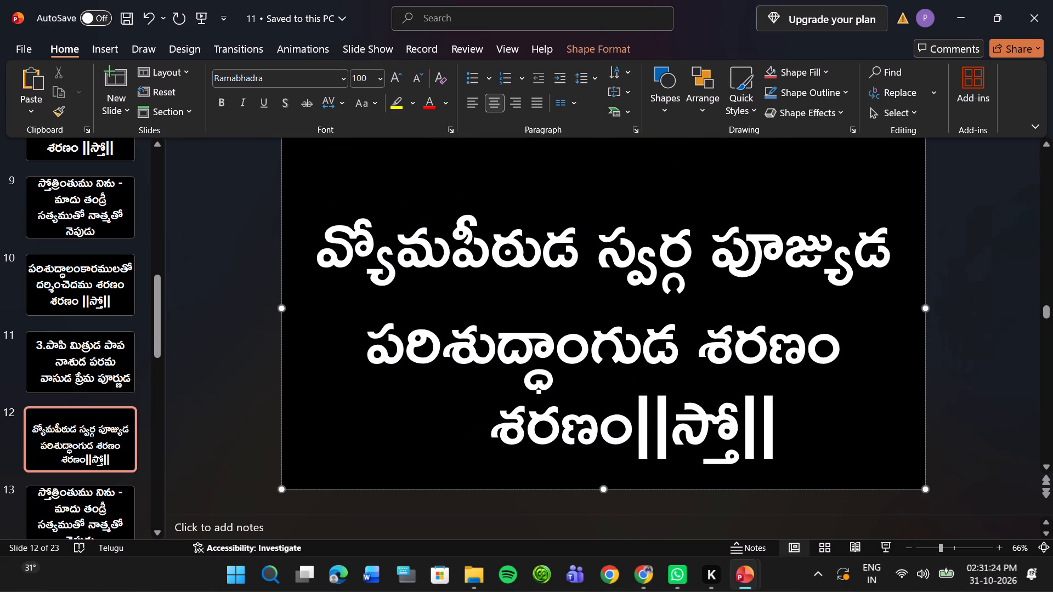
key(space)
scroll(573, 316, up, 2)
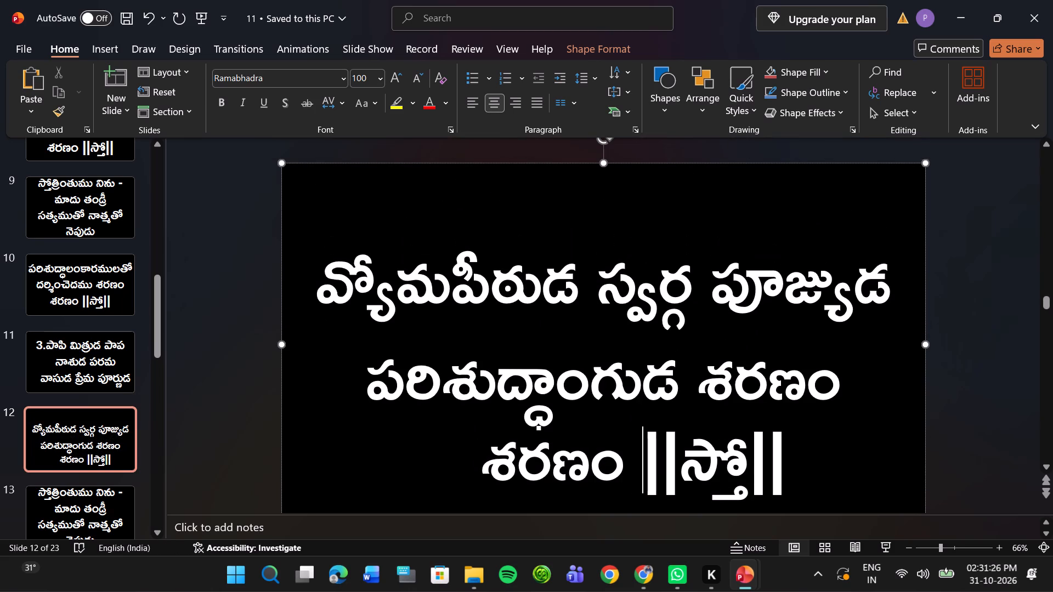
Remove the blank line above the slide 12 verse and replace the line break before "పరిశుద్ధాంగుడ" with a space.
click(329, 296)
key(BackSpace)
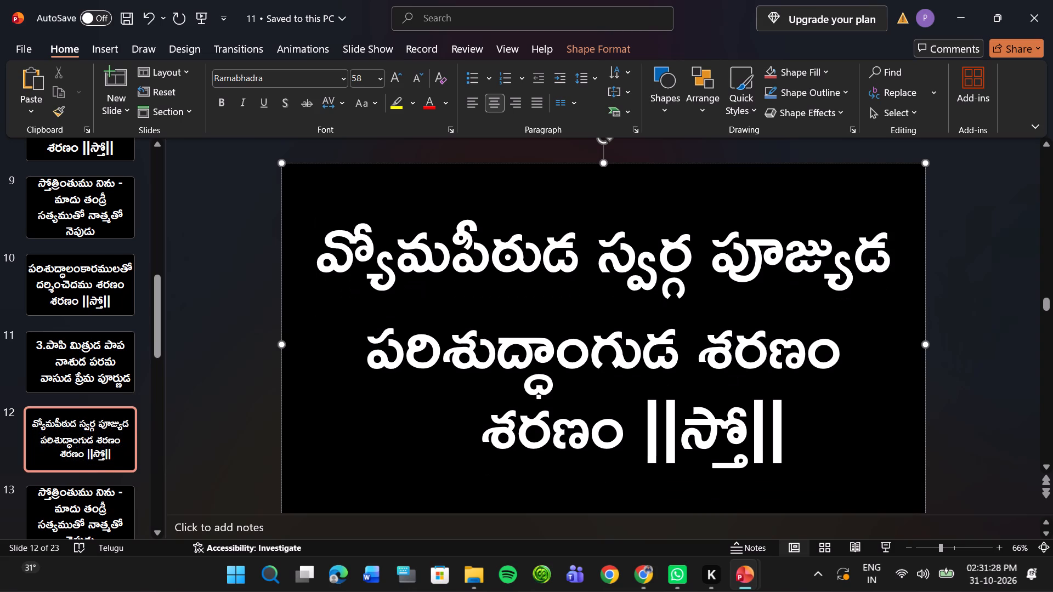
click(361, 363)
key(BackSpace)
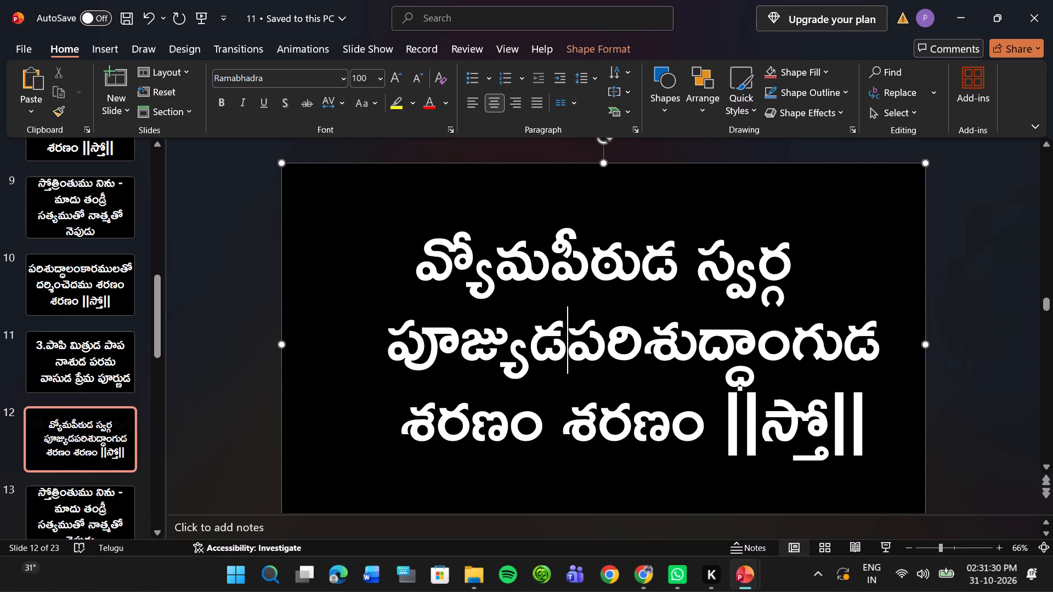
key(space)
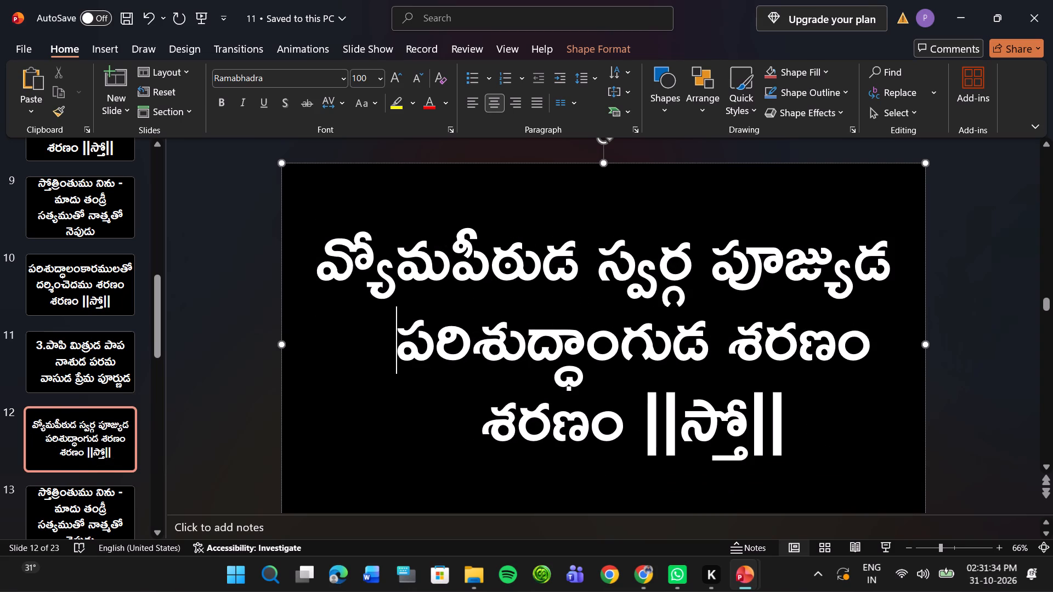
Try font size 110 on the entire slide 12 verse text, and set it to 105.
drag(321, 259, 672, 429)
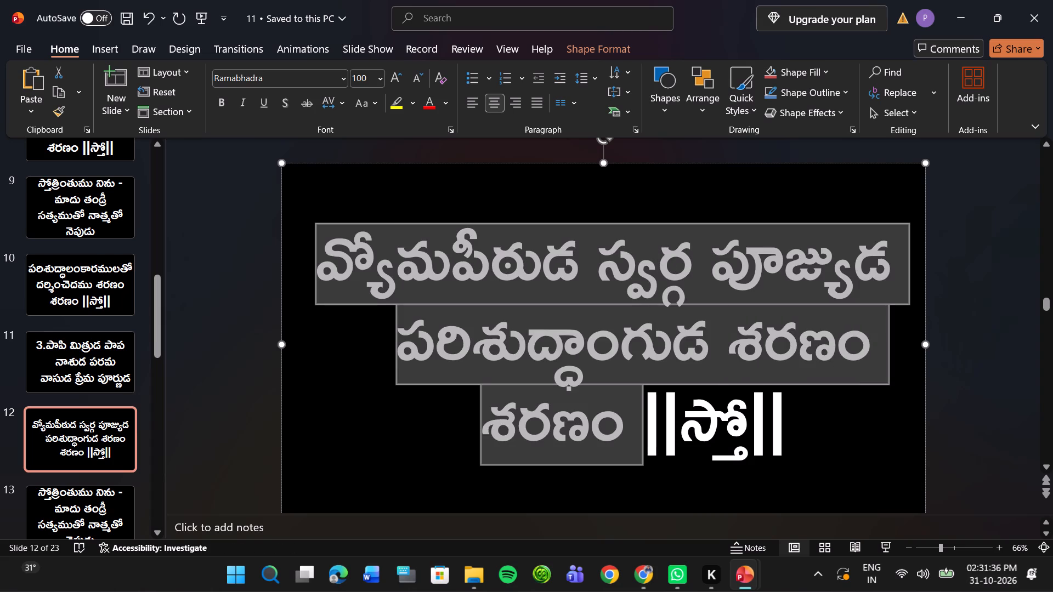
drag(672, 429, 799, 449)
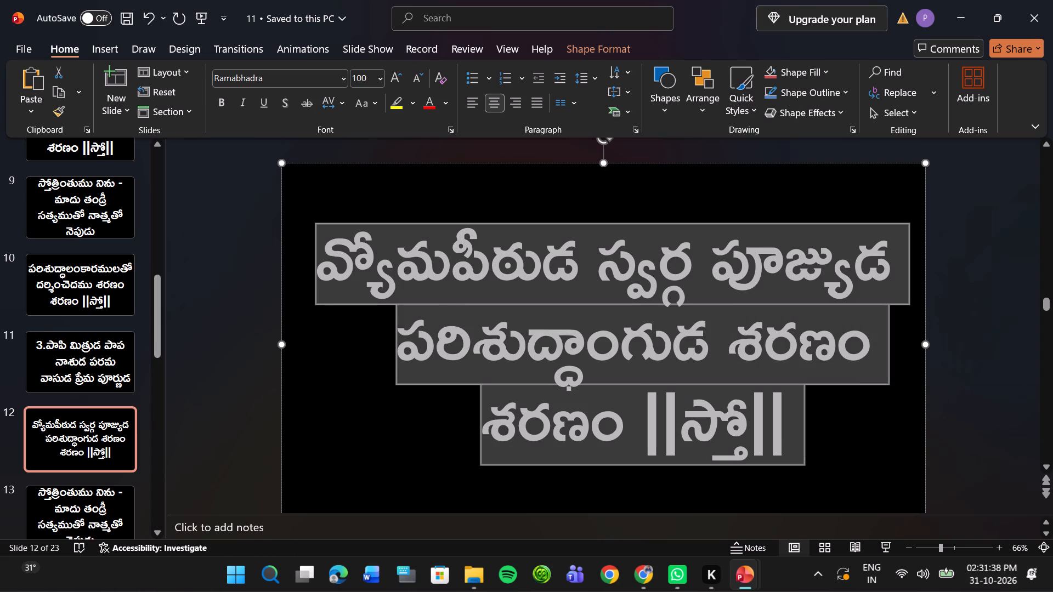
click(366, 80)
key(BackSpace)
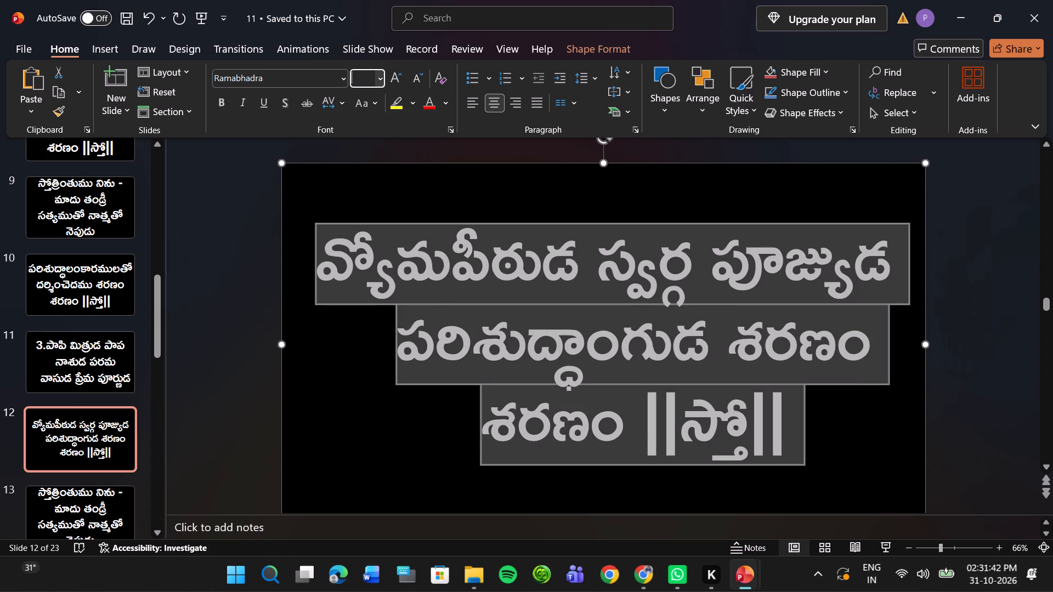
text(110)
key(Return)
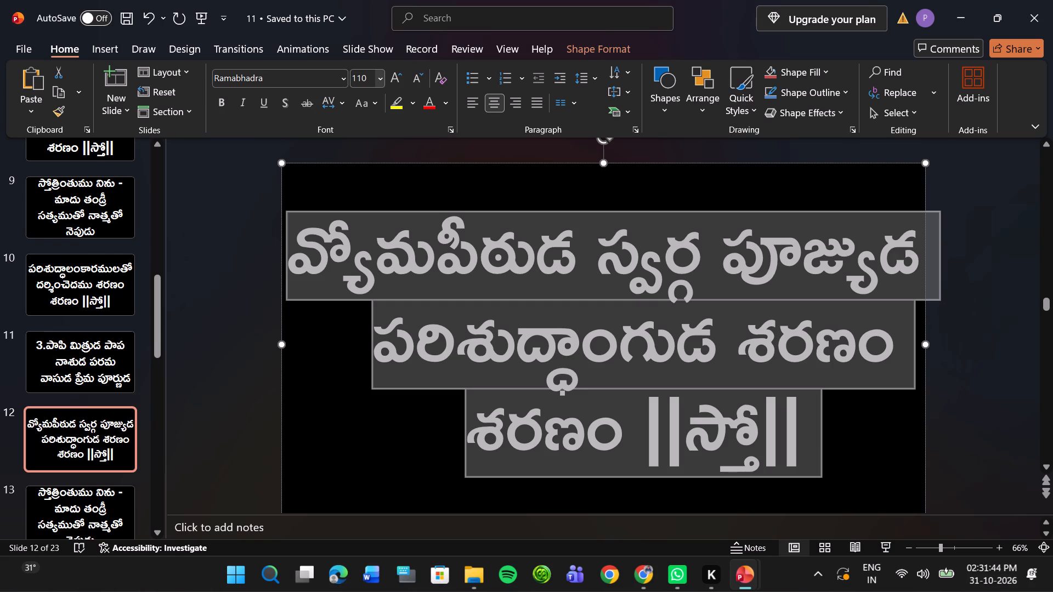
click(370, 80)
key(BackSpace)
key(1)
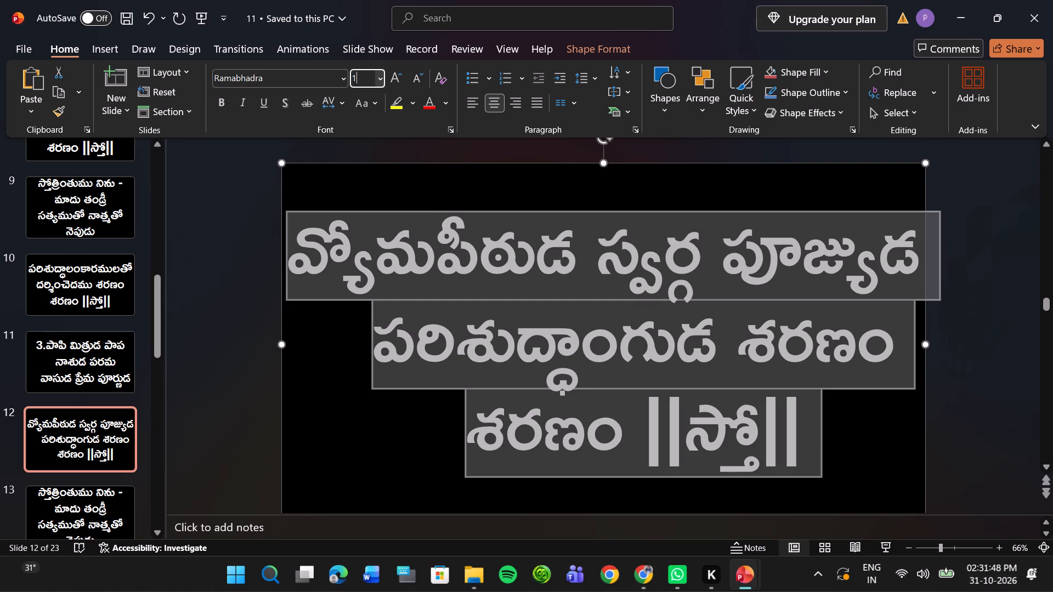
text(05)
key(Return)
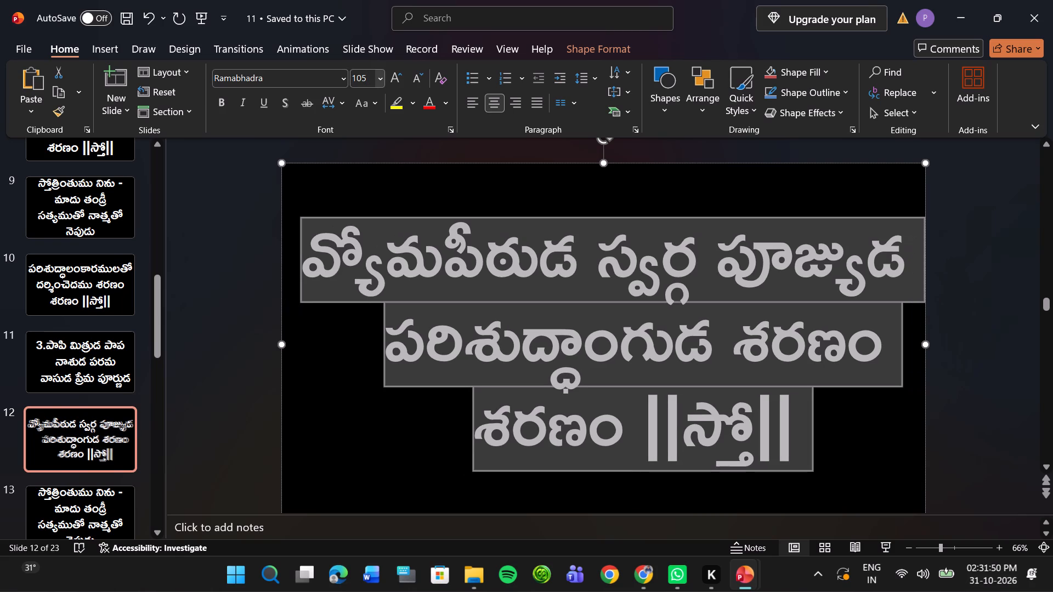
click(212, 255)
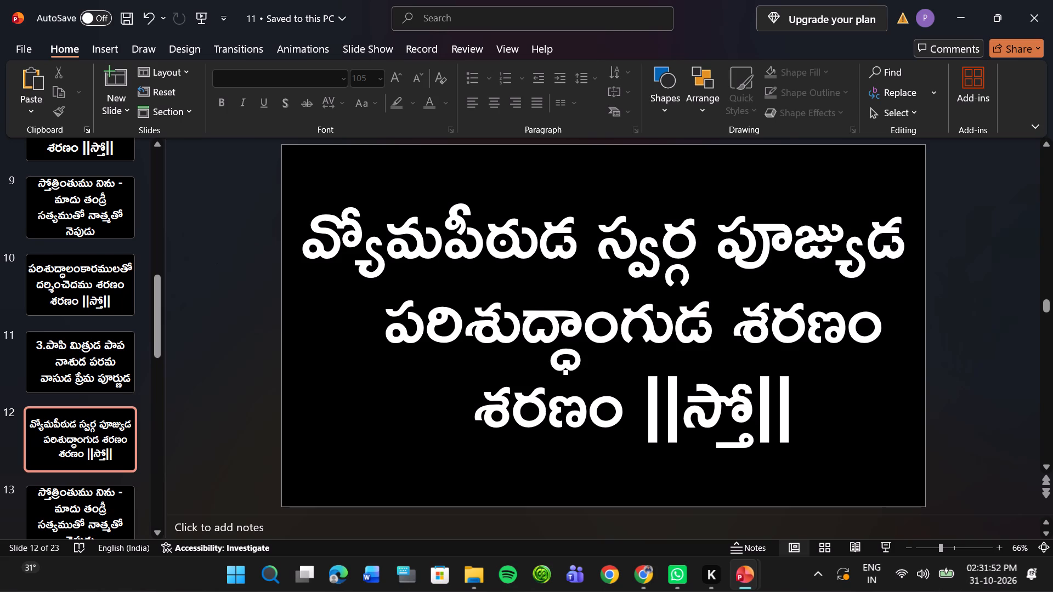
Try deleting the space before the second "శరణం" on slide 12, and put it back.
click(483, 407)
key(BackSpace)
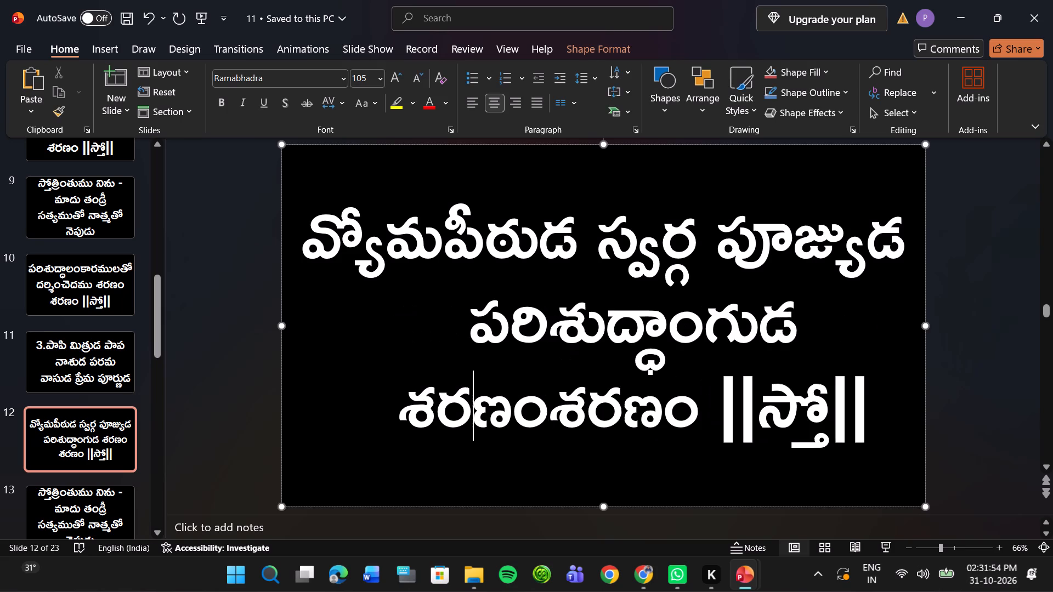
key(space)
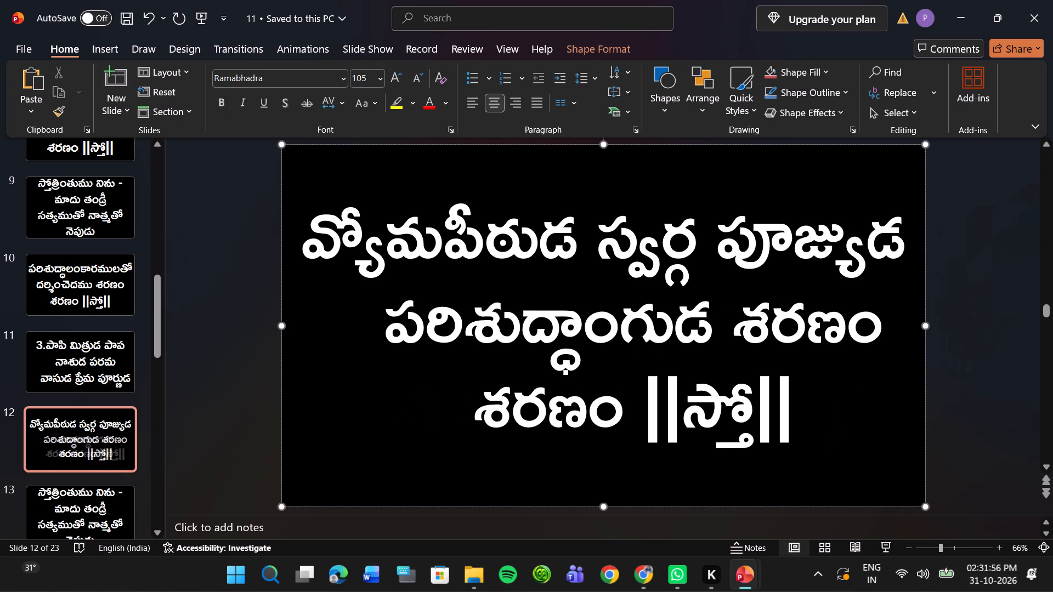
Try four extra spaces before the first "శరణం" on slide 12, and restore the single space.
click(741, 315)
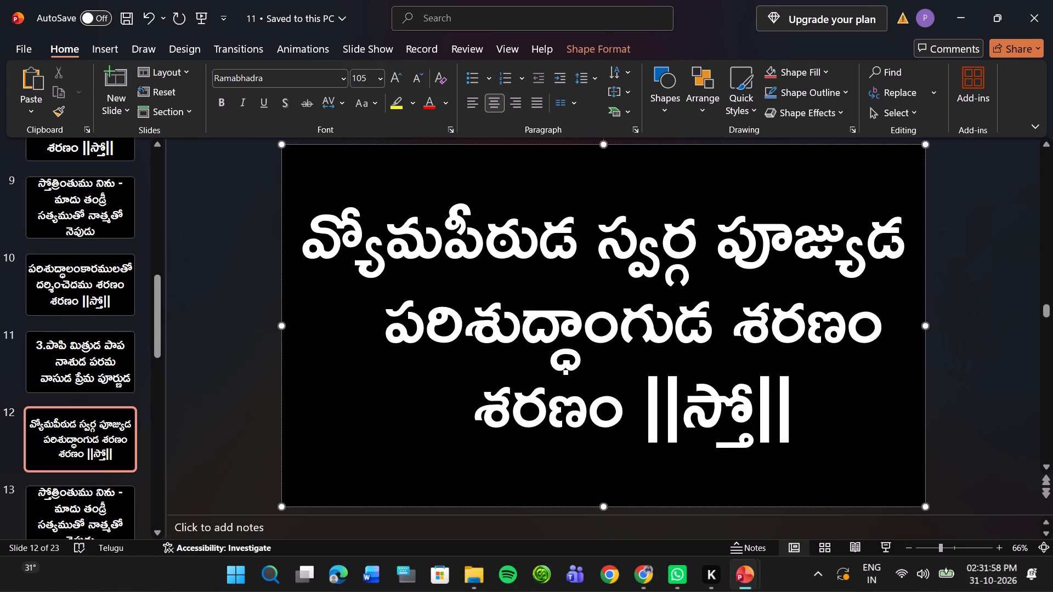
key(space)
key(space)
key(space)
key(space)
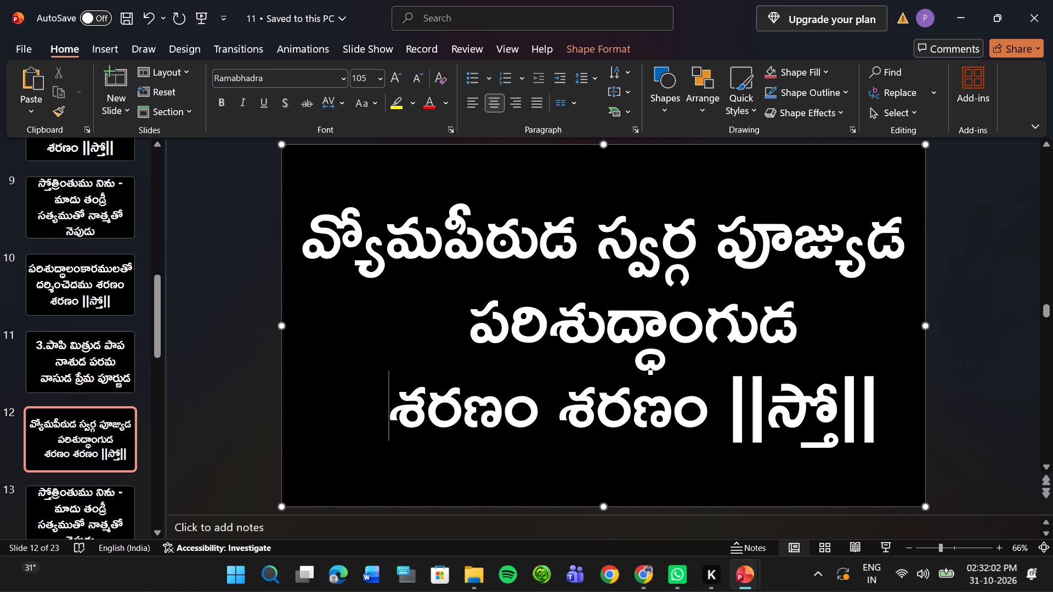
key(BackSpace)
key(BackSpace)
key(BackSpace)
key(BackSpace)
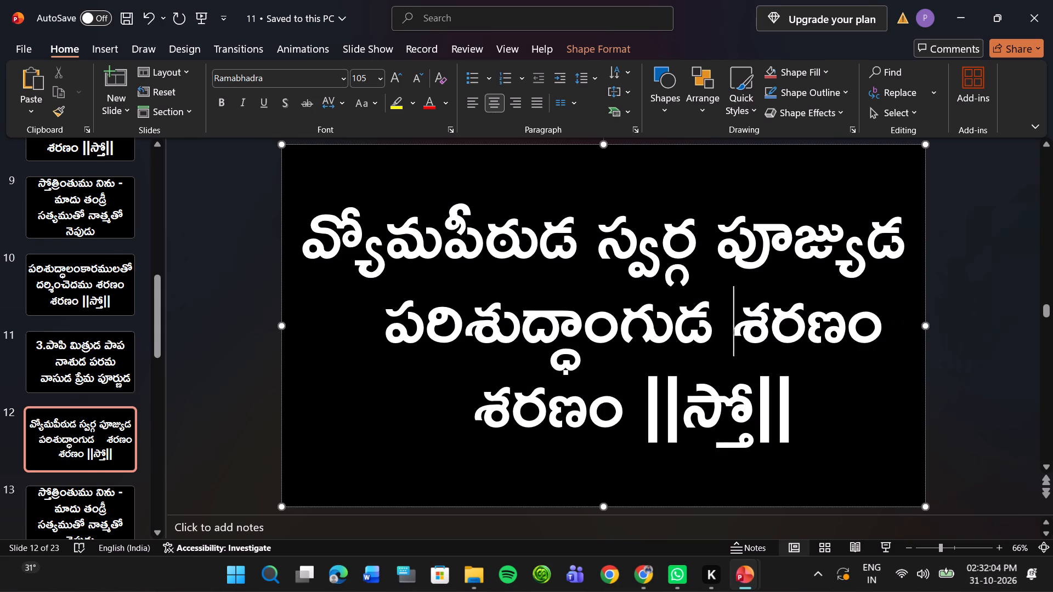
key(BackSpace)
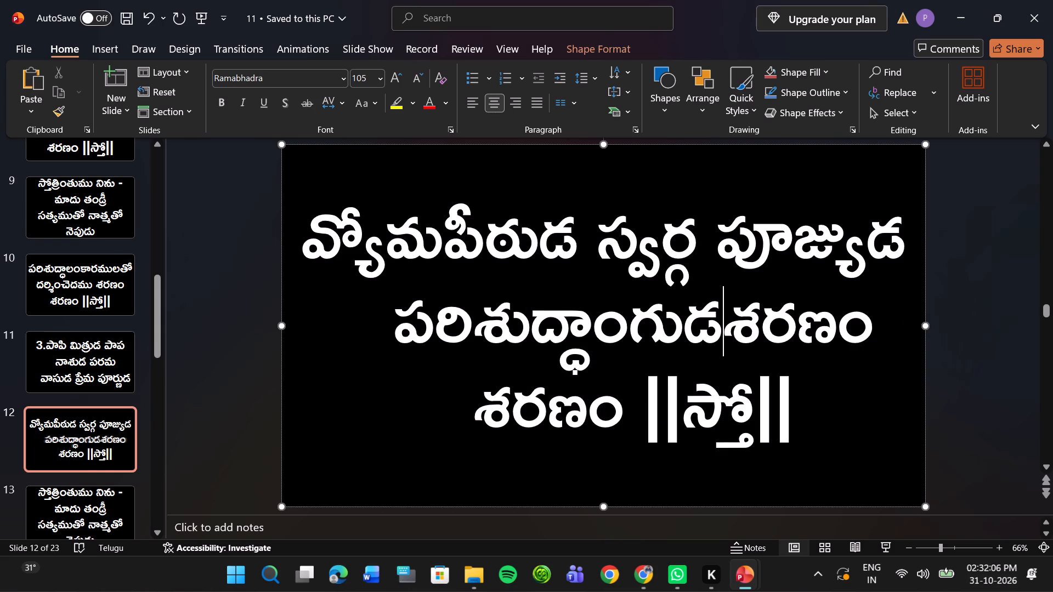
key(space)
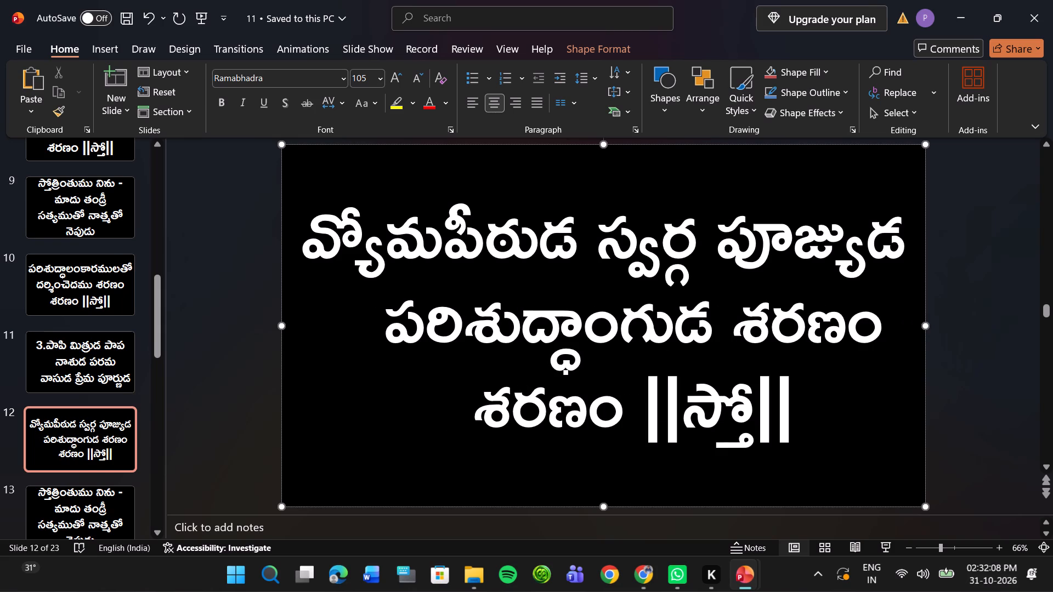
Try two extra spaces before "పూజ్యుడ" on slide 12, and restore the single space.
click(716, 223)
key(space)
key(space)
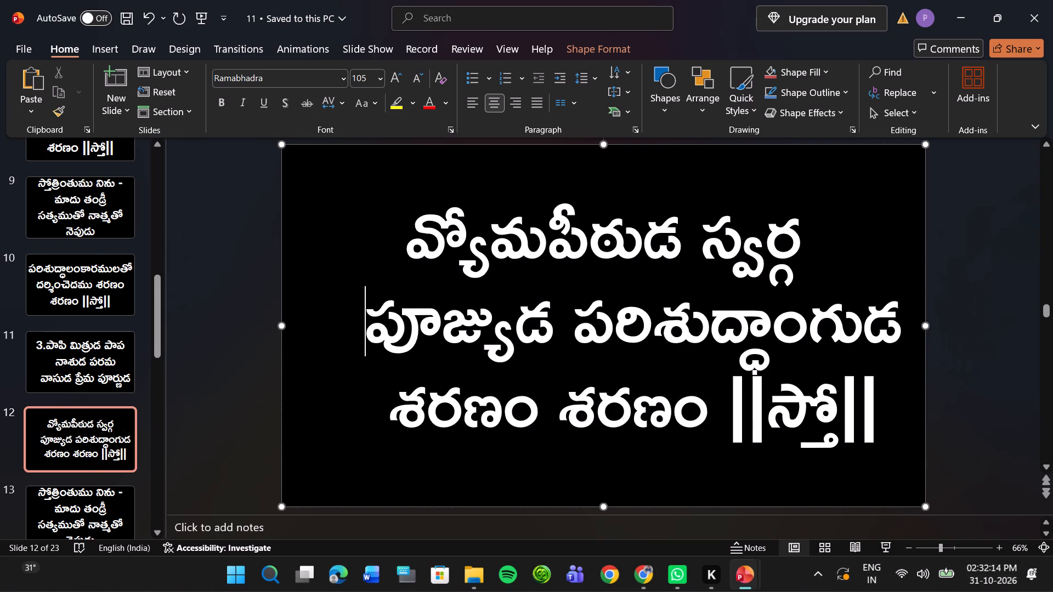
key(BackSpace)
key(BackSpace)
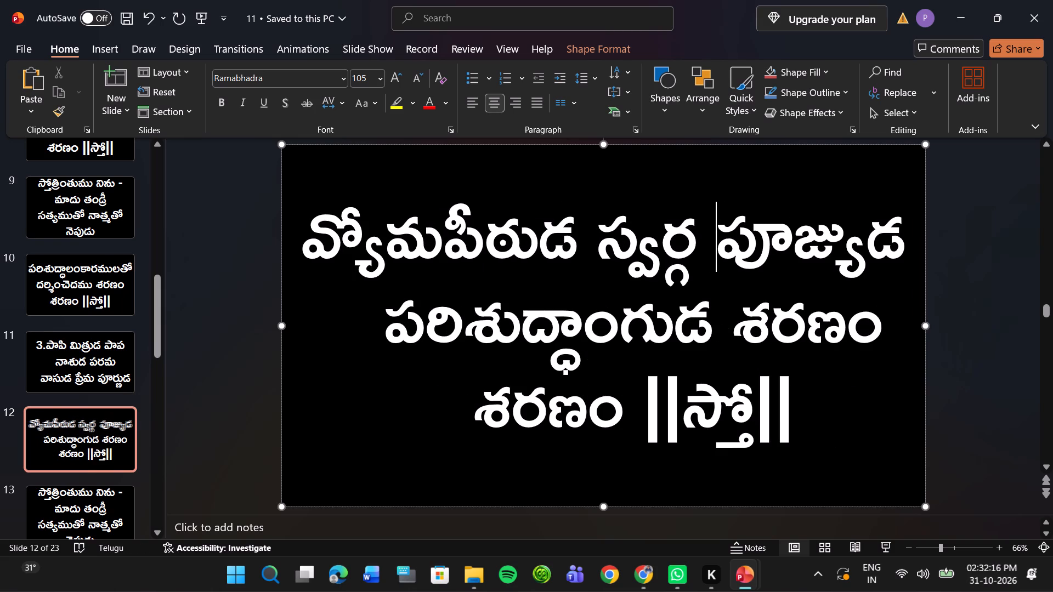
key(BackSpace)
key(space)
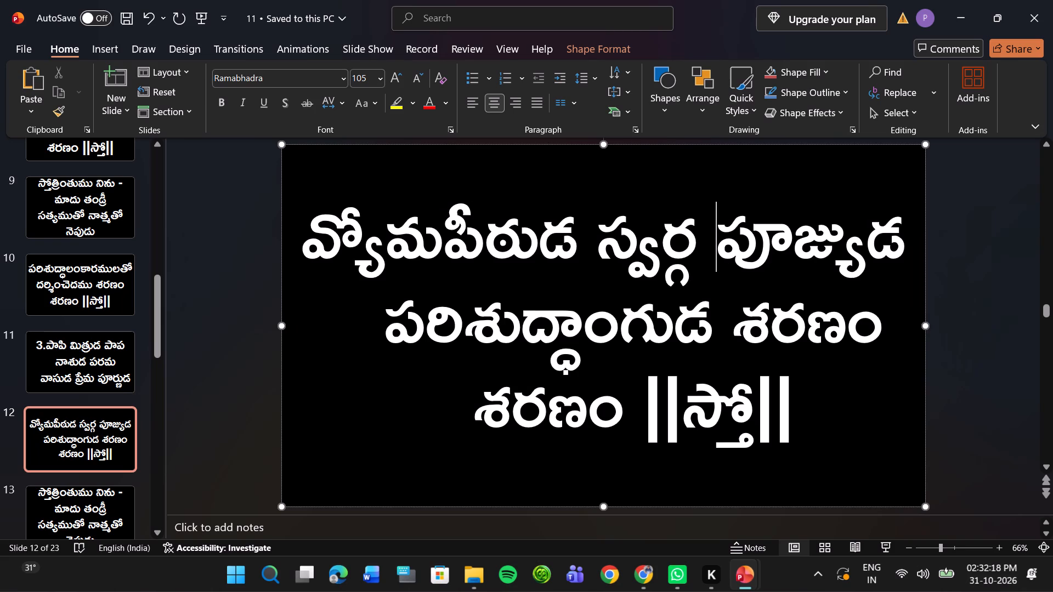